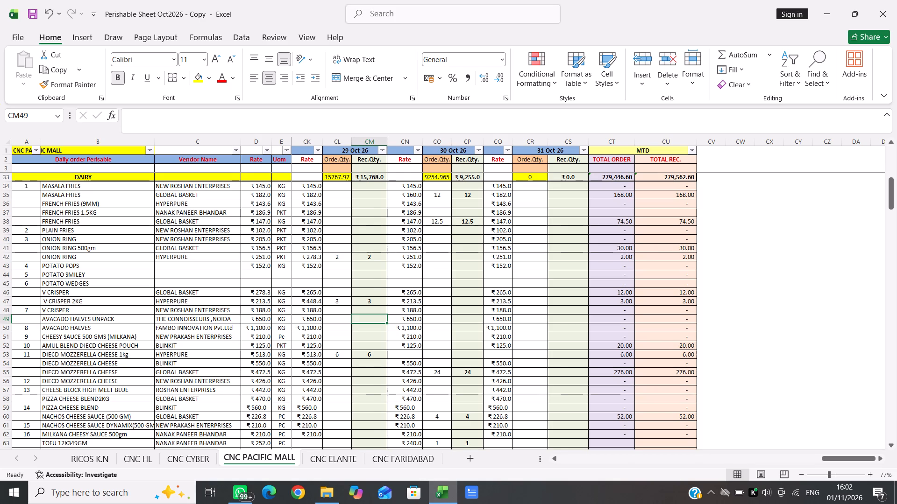
Enter the 26-Oct-26 rate for Hyperpure's DIECD MOZZERELLA CHEESE 1kg in CB53 as the formula =493*1.05.
scroll(336, 275, right, 1)
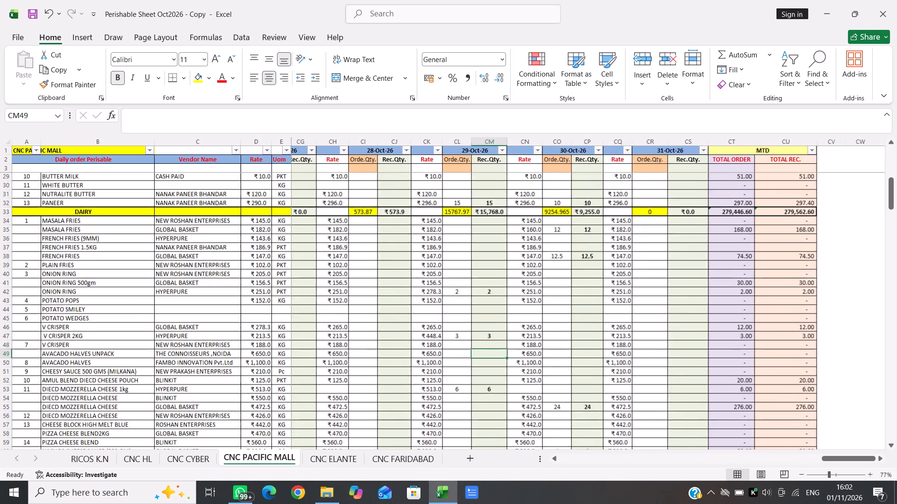
scroll(336, 275, right, 3)
scroll(336, 275, up, 1)
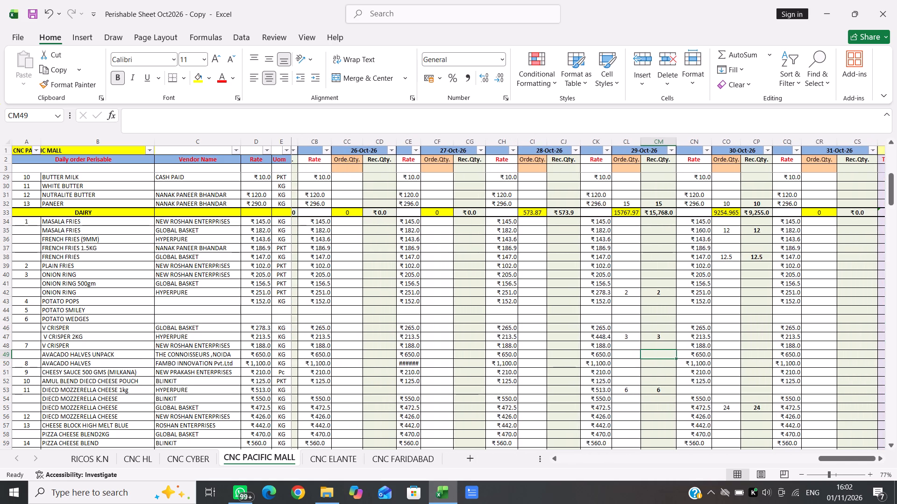
scroll(336, 275, up, 1)
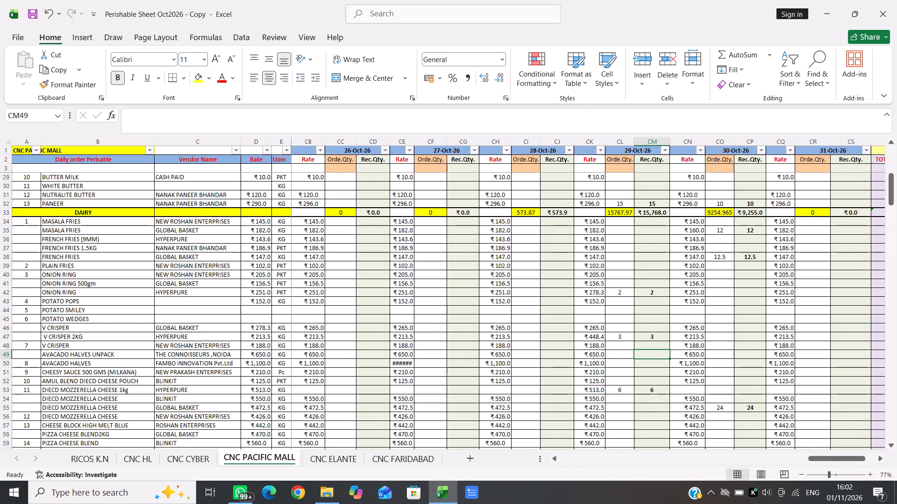
scroll(320, 315, down, 2)
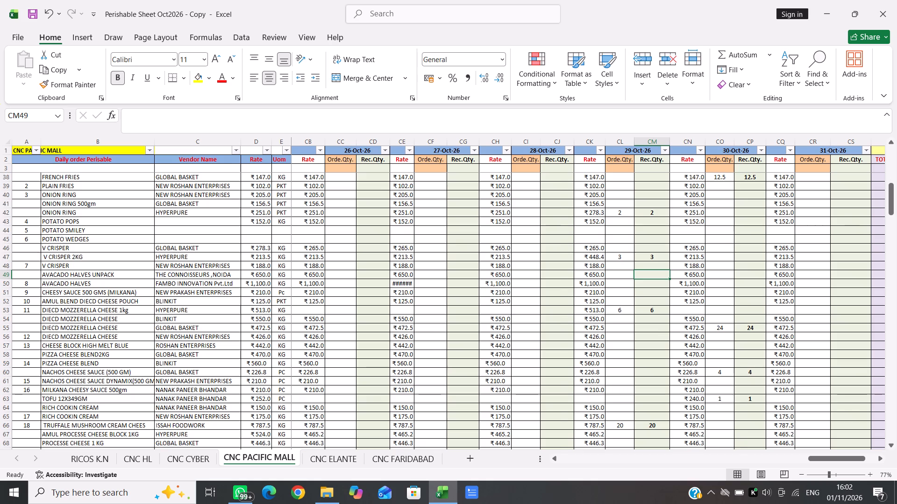
click(317, 312)
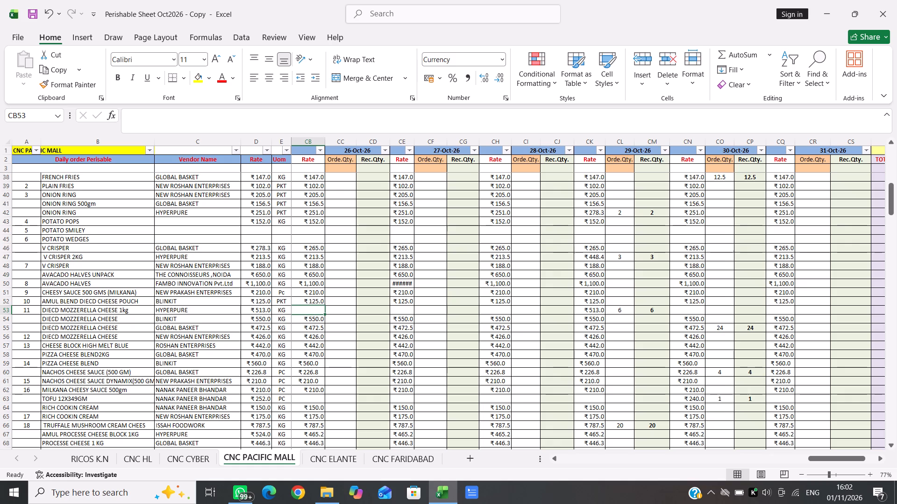
key(equal)
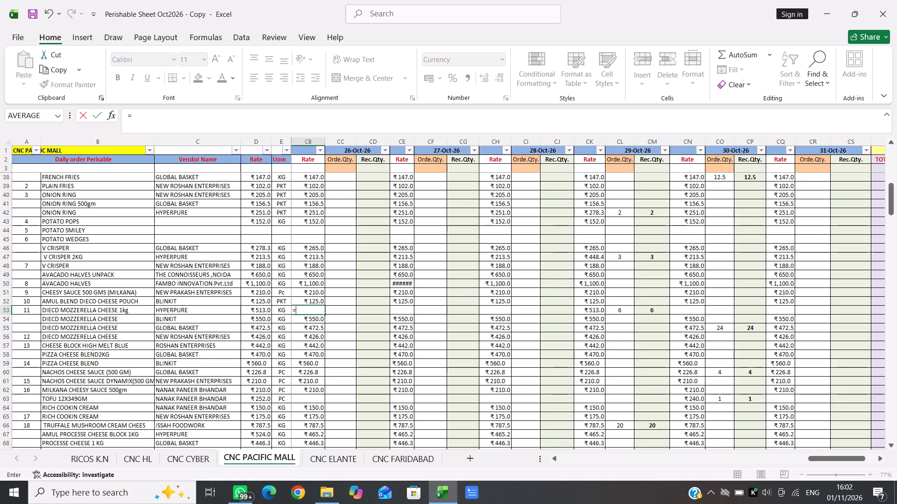
text(49)
key(3)
key(asterisk)
text(.0)
key(BackSpace)
key(BackSpace)
text(1.05)
key(Return)
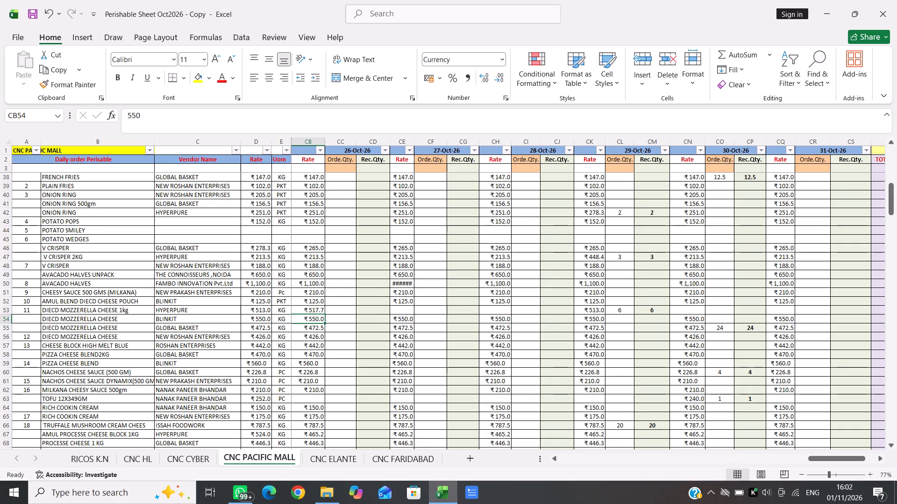
Enter 8 as both the ordered and received quantity of Hyperpure's DIECD MOZZERELLA CHEESE 1kg for 26-Oct-26.
click(339, 309)
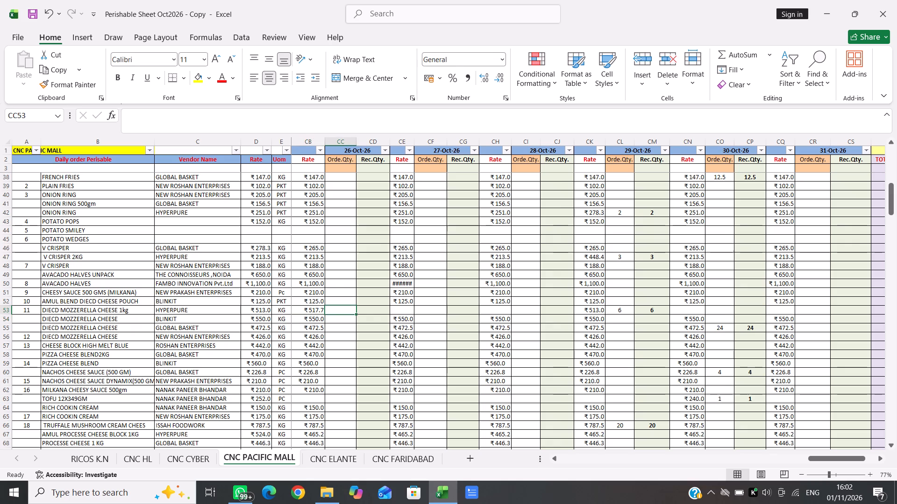
key(8)
key(Right)
key(8)
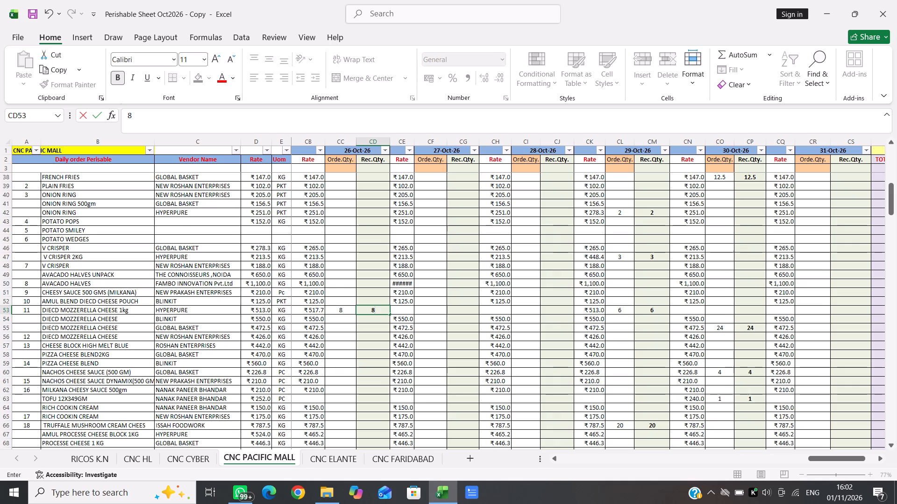
scroll(339, 309, down, 4)
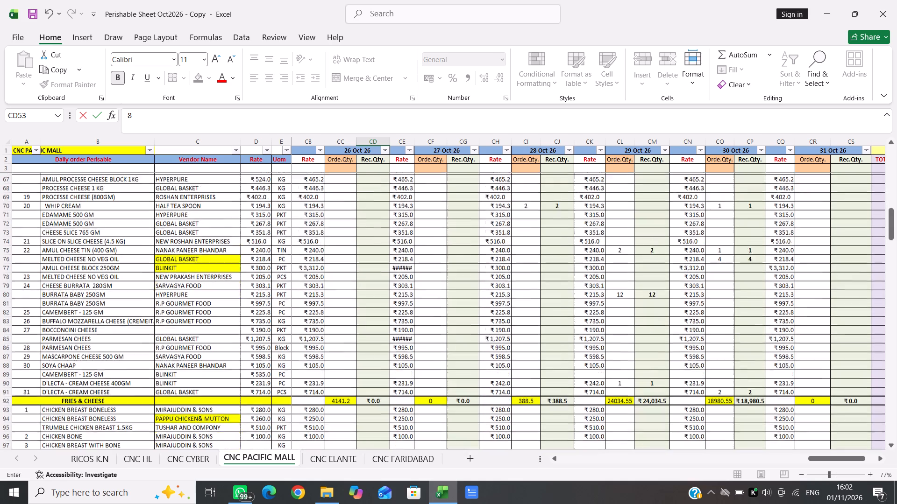
scroll(339, 309, down, 1)
click(376, 309)
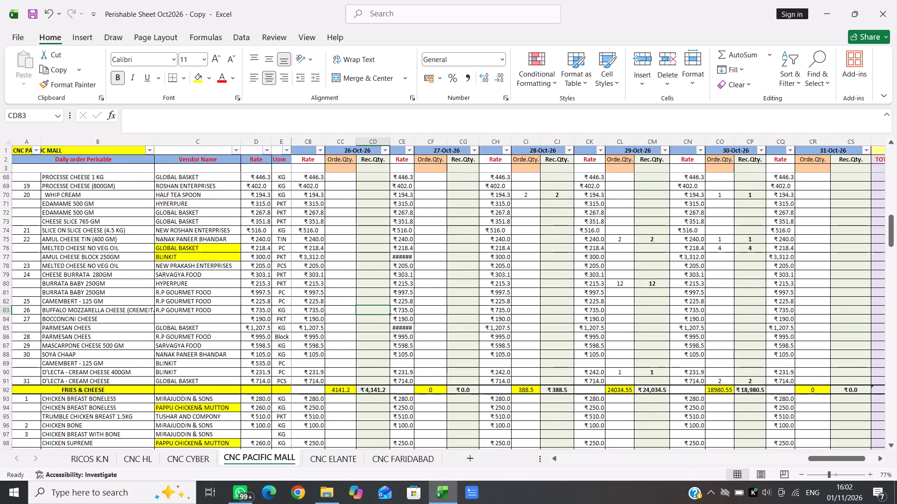
Narrow the Rate column (BY) that precedes the 25-Oct-26 quantities.
scroll(376, 309, up, 2)
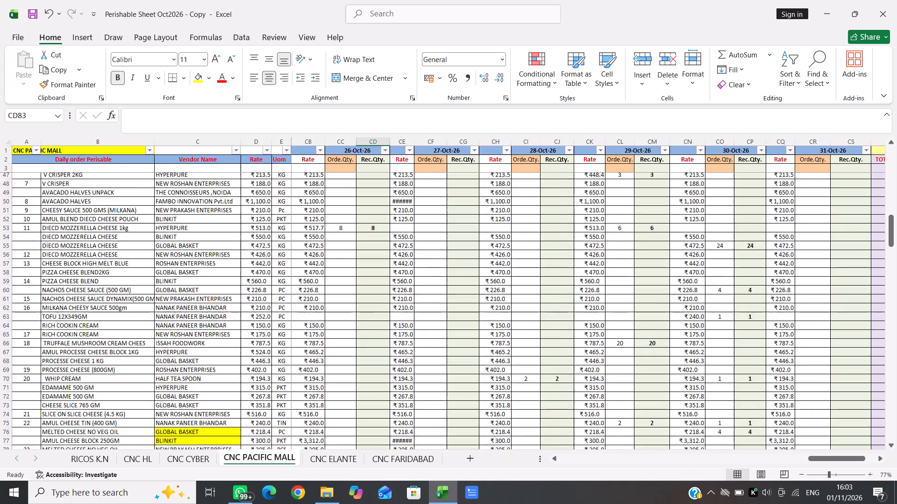
scroll(376, 309, up, 1)
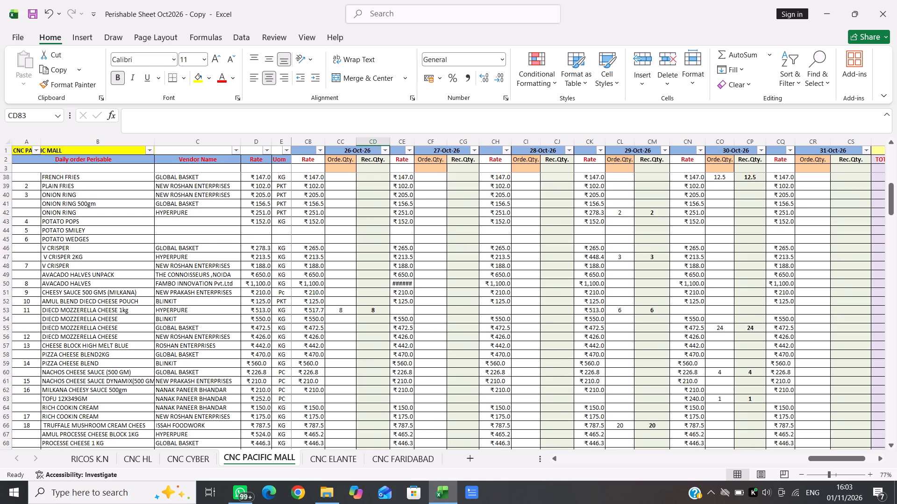
scroll(376, 309, down, 1)
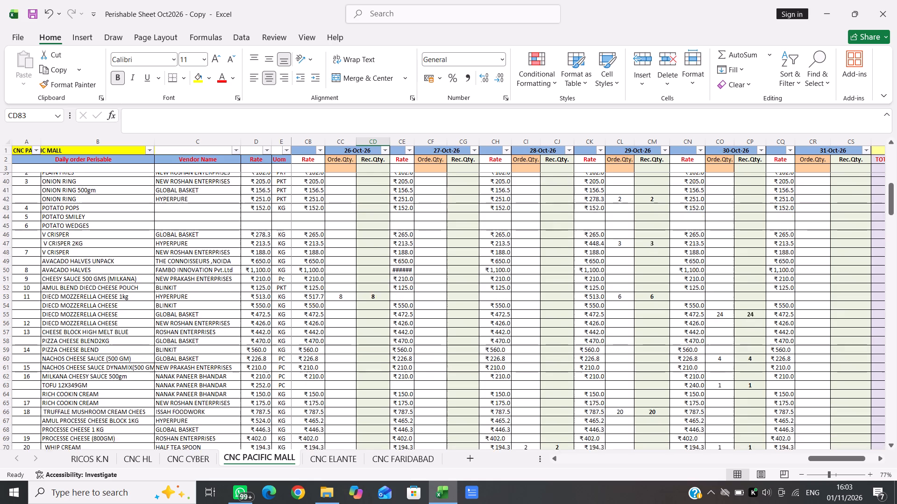
scroll(376, 309, down, 3)
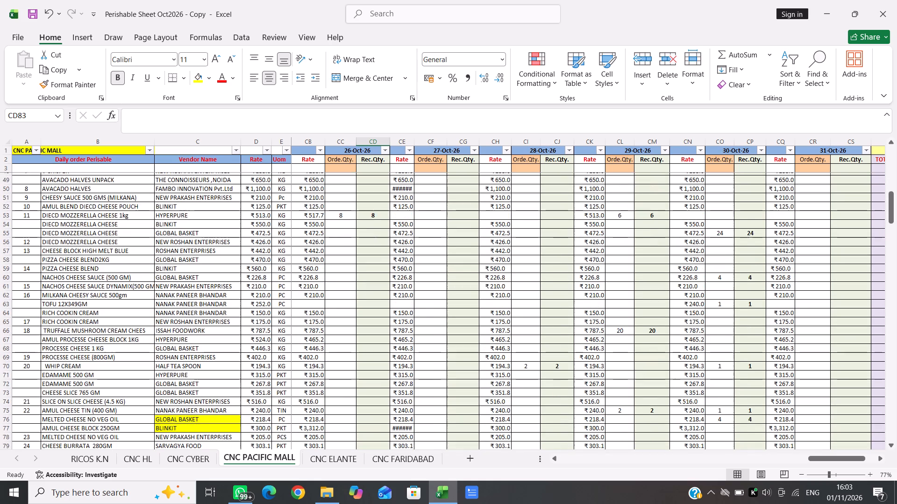
scroll(376, 309, down, 1)
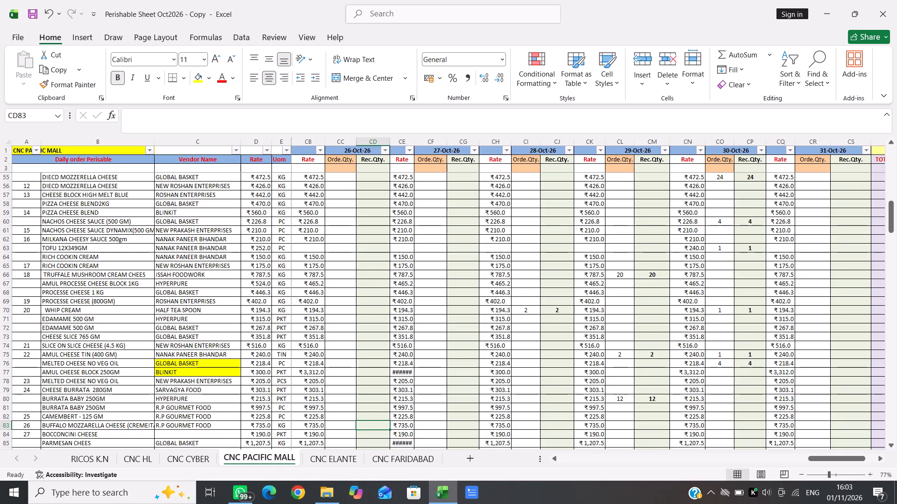
scroll(376, 309, down, 1)
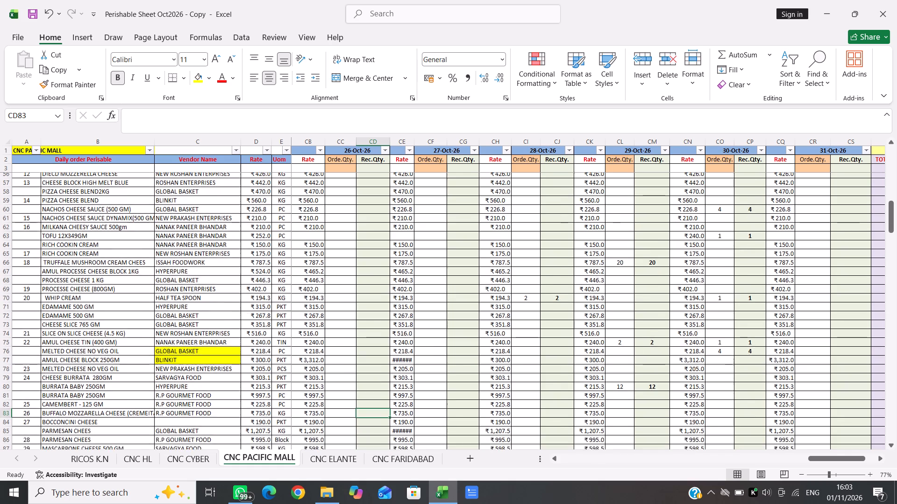
scroll(376, 309, down, 1)
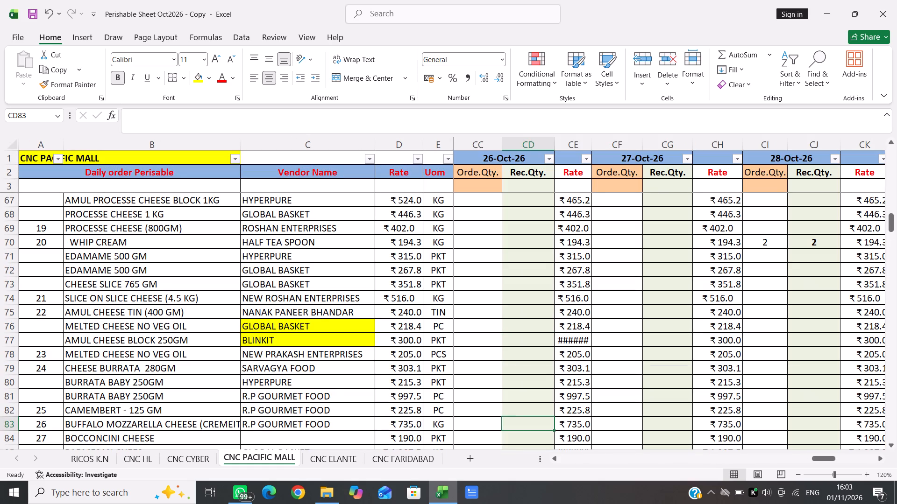
scroll(482, 360, down, 2)
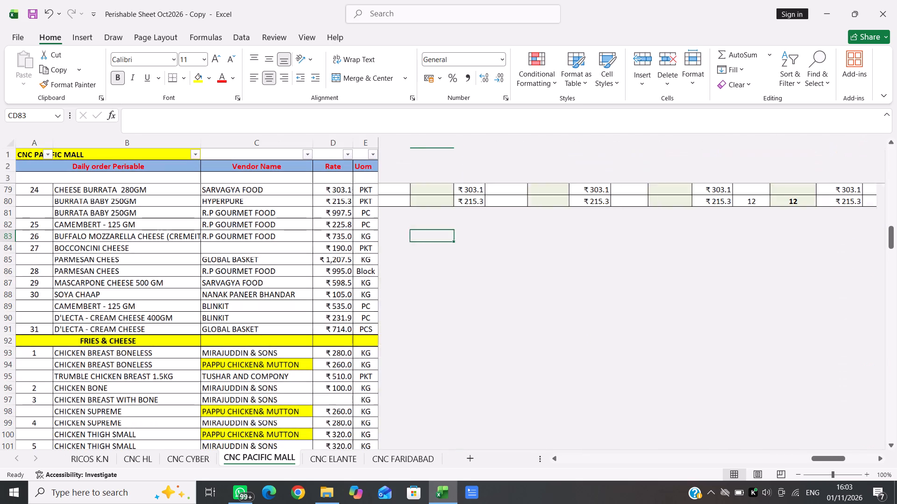
scroll(482, 360, up, 1)
scroll(482, 360, right, 1)
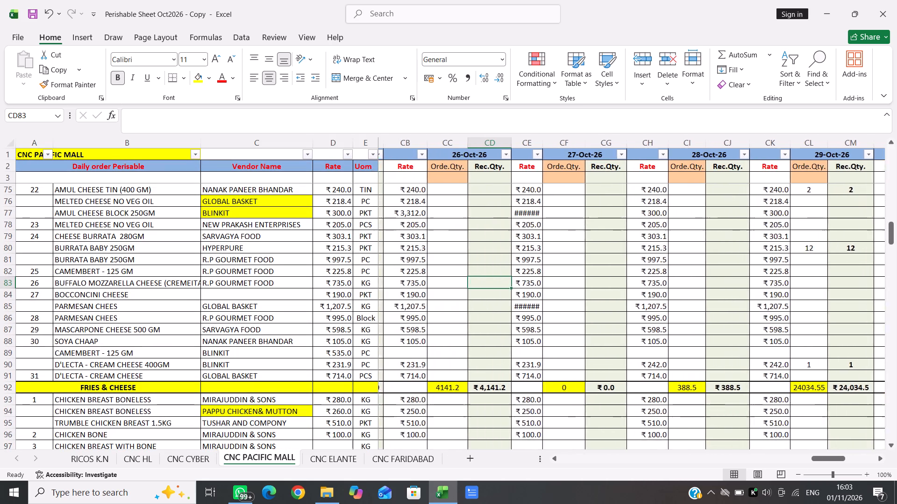
scroll(482, 360, right, 1)
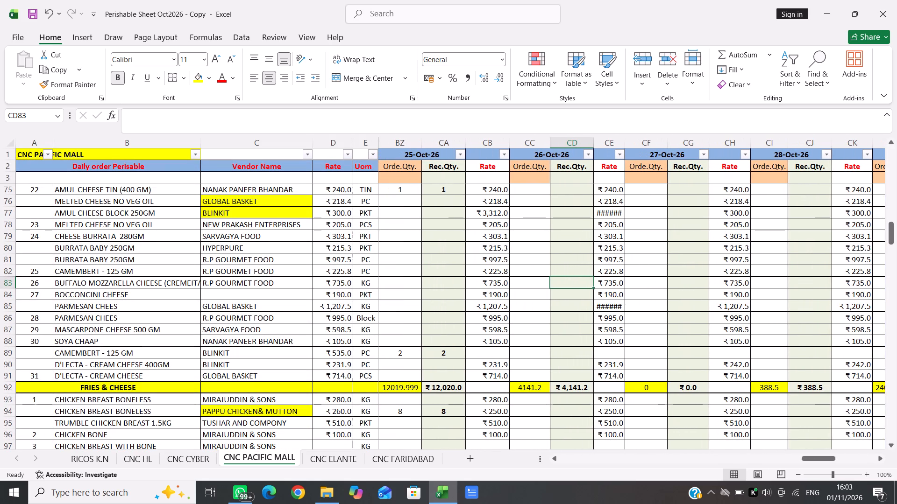
scroll(482, 360, right, 1)
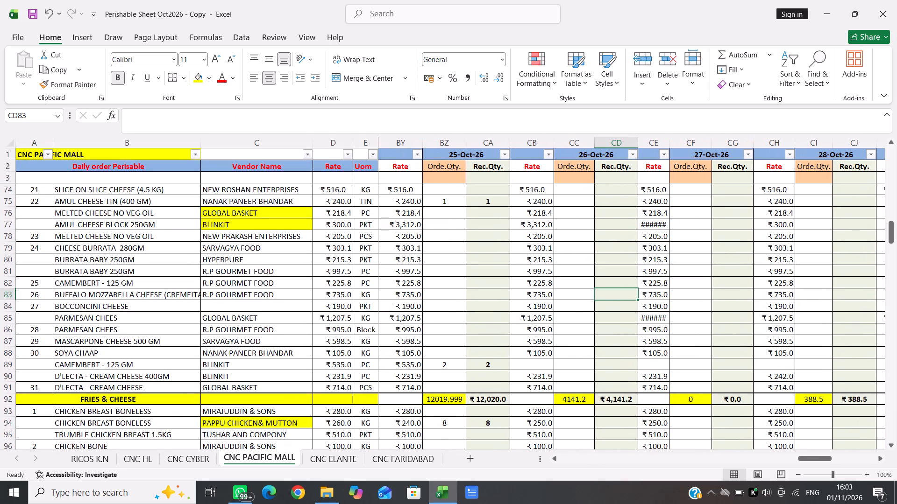
scroll(482, 360, up, 2)
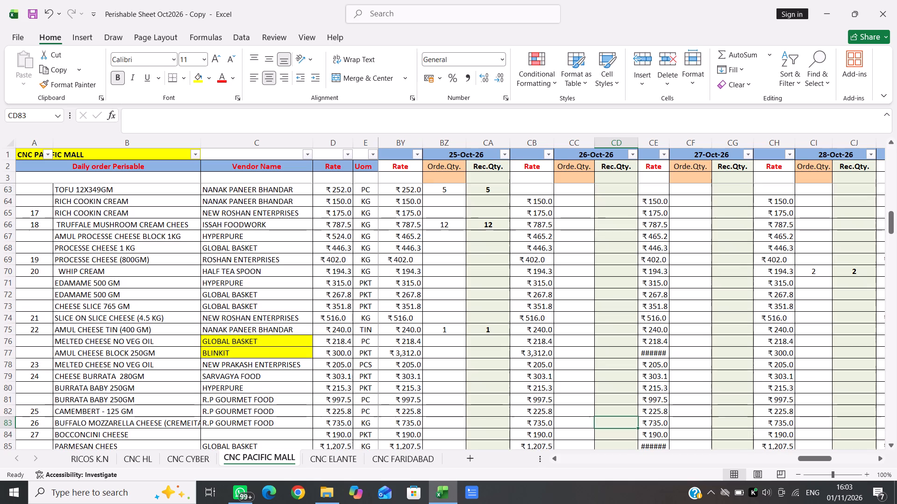
drag(424, 139, 412, 139)
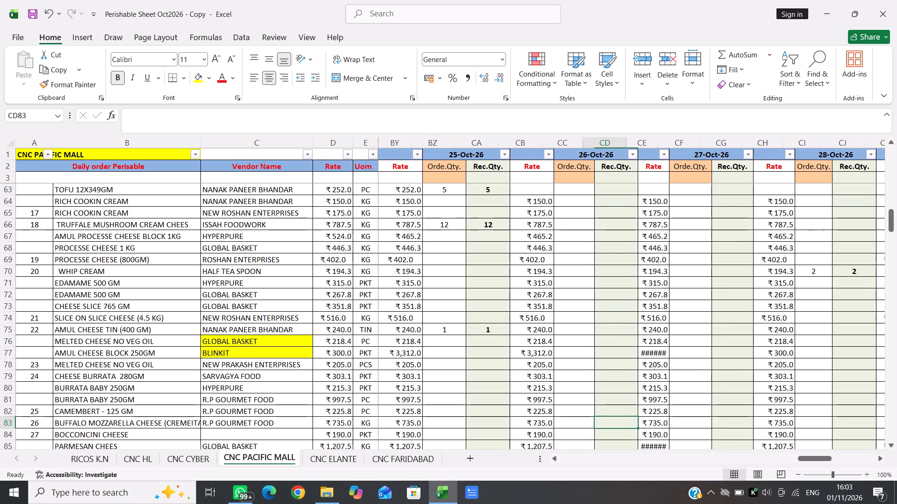
Enter 10 as both the ordered and received quantity of Hyperpure's BURRATA BABY 250GM for 25-Oct-26.
scroll(459, 306, down, 1)
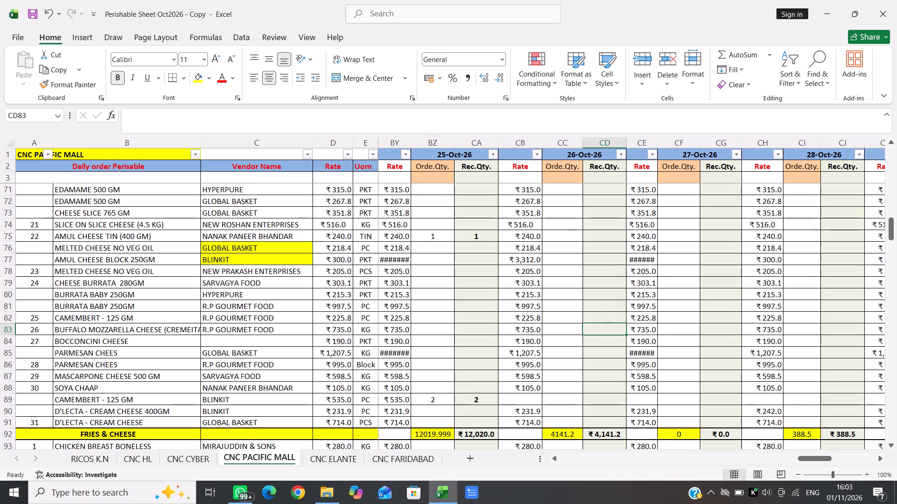
scroll(459, 306, up, 2)
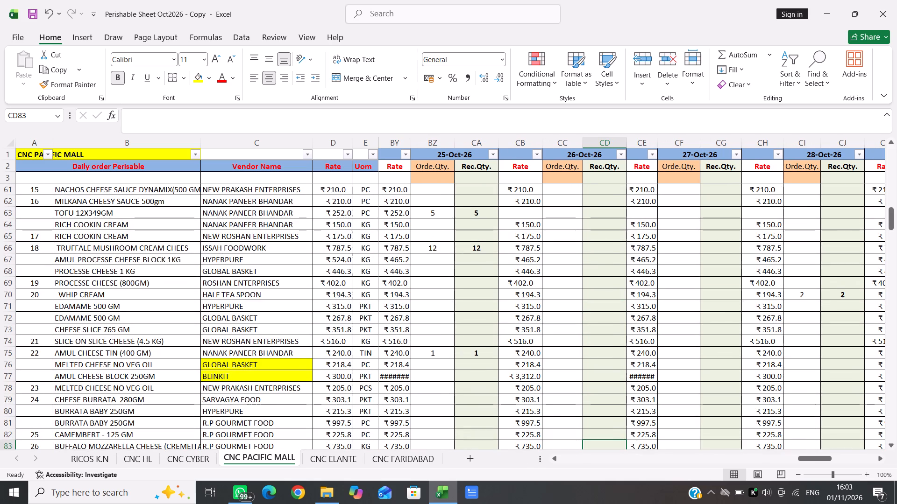
scroll(459, 306, down, 1)
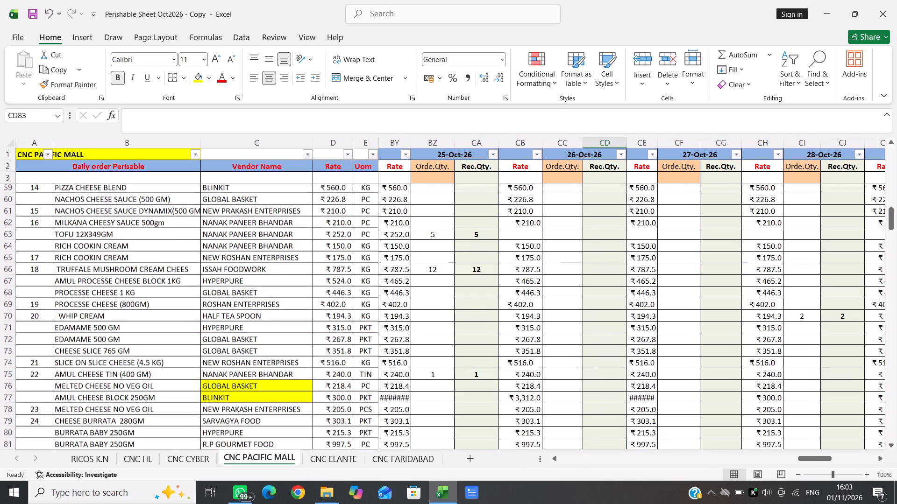
scroll(459, 306, down, 2)
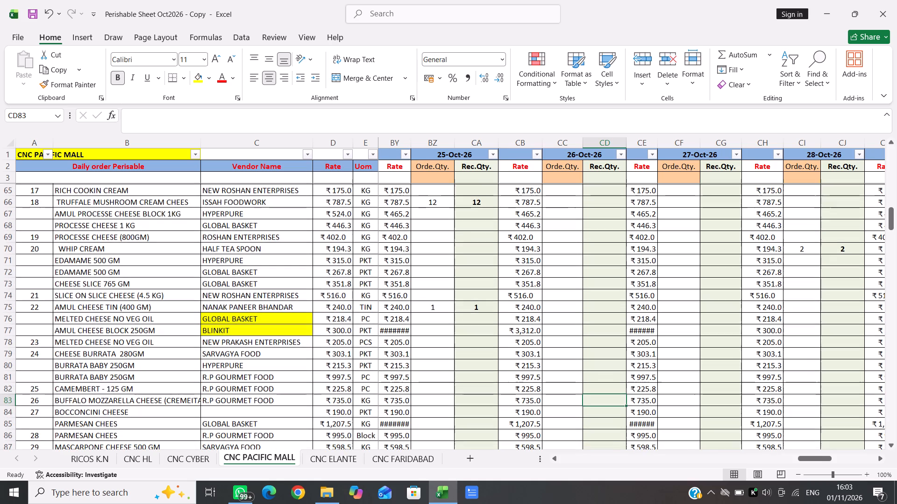
scroll(459, 306, down, 1)
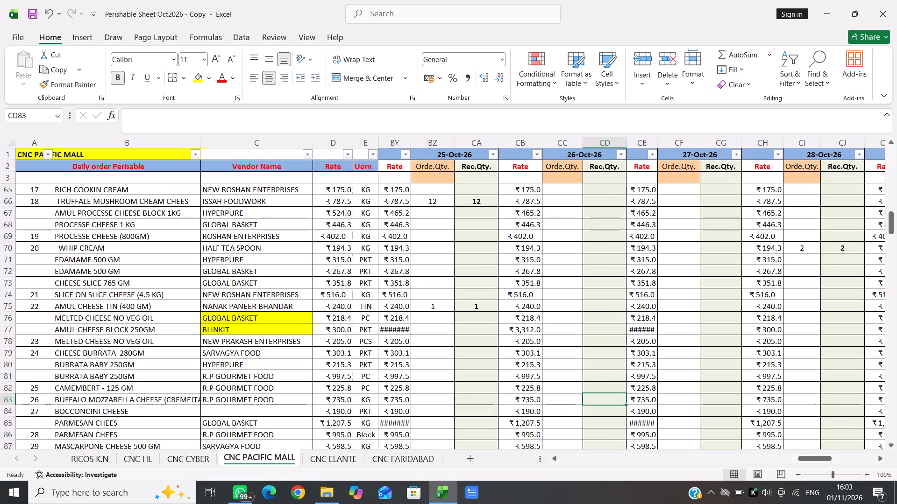
click(420, 364)
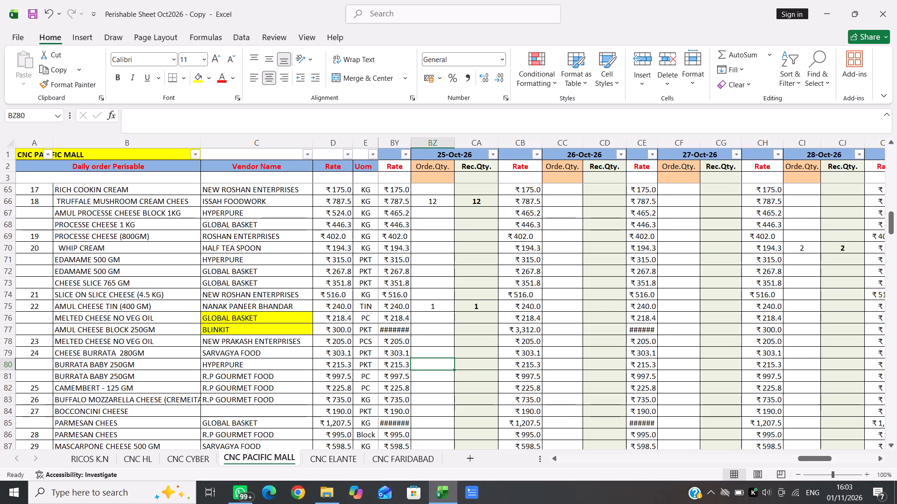
text(10)
key(Right)
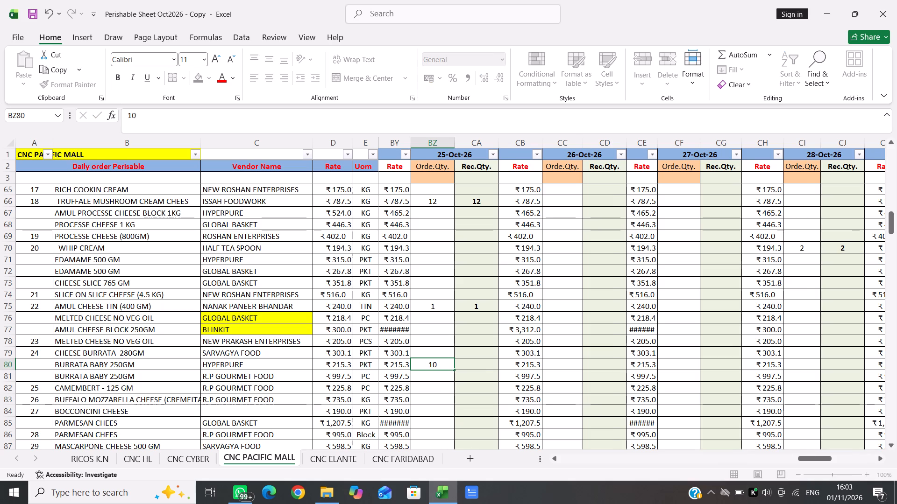
text(10)
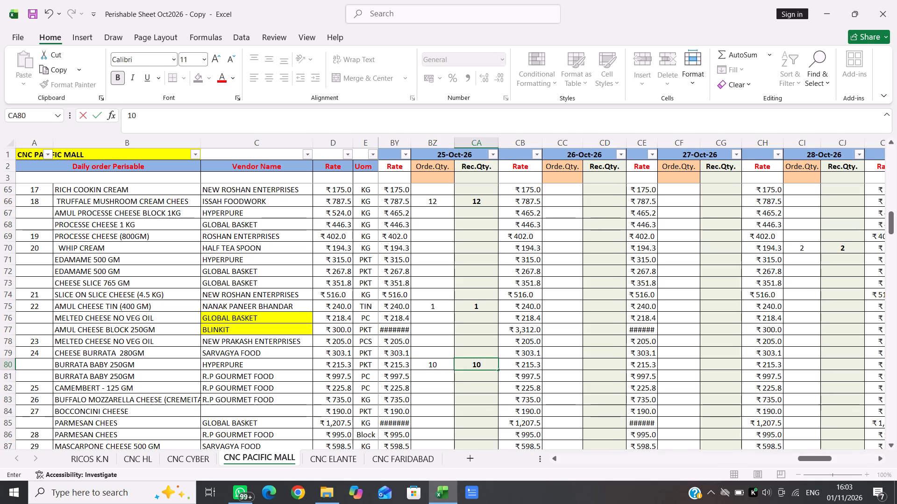
Set the 25-Oct-26 rate for Hyperpure's ONION RING in BY42 to the formula =251*1.05.
scroll(427, 364, up, 1)
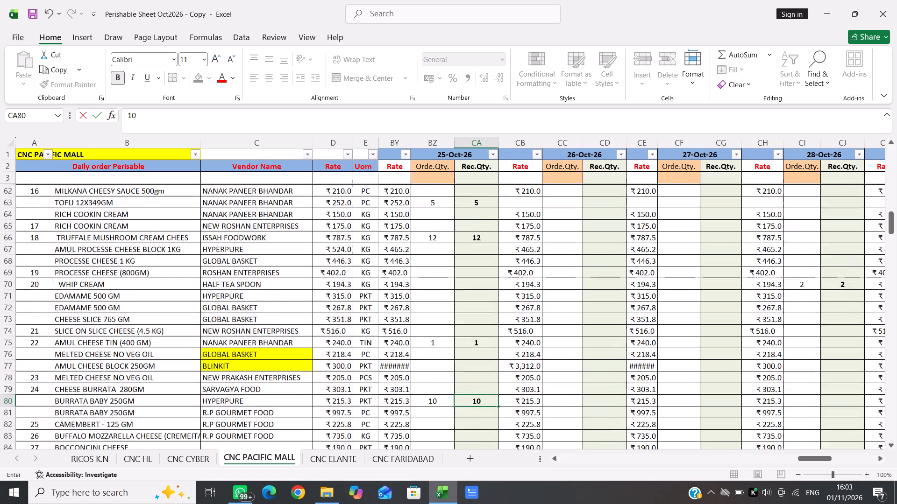
scroll(427, 364, up, 4)
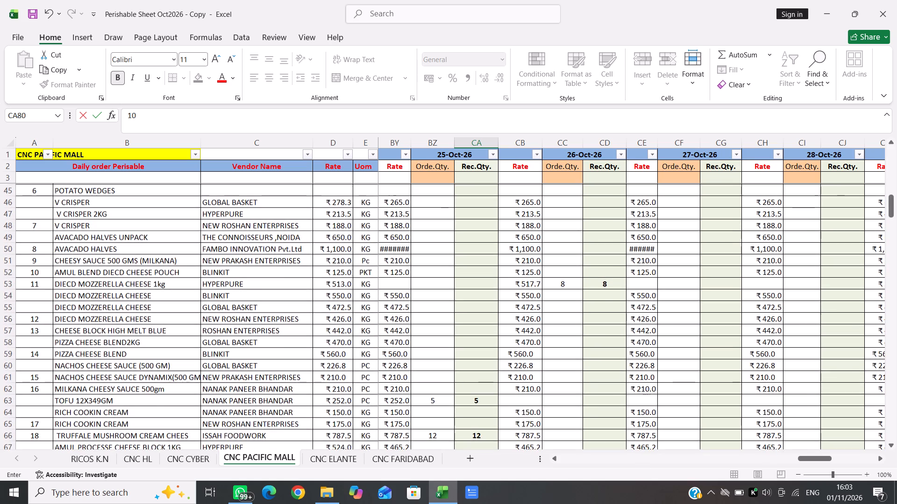
scroll(427, 364, up, 1)
scroll(424, 434, up, 2)
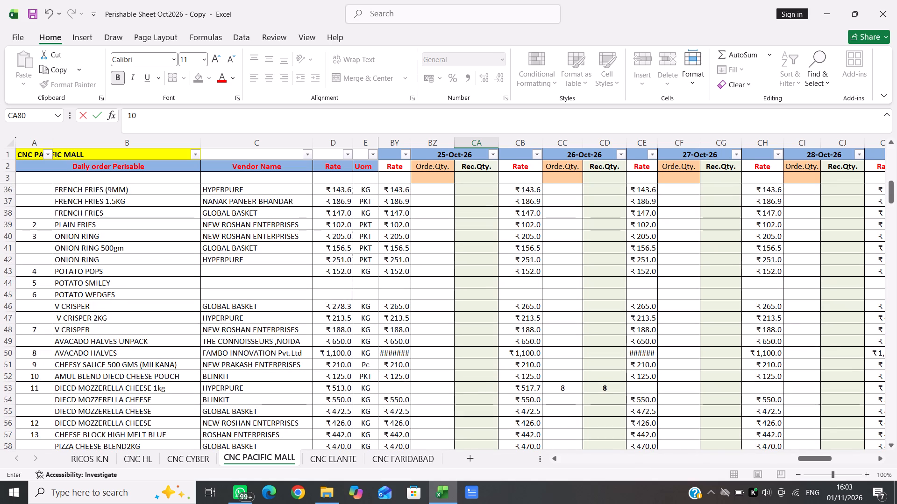
click(424, 260)
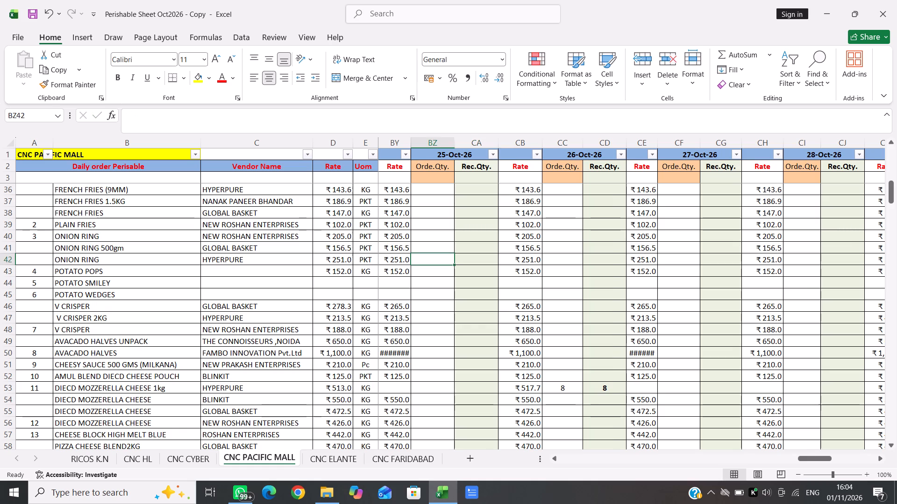
click(402, 260)
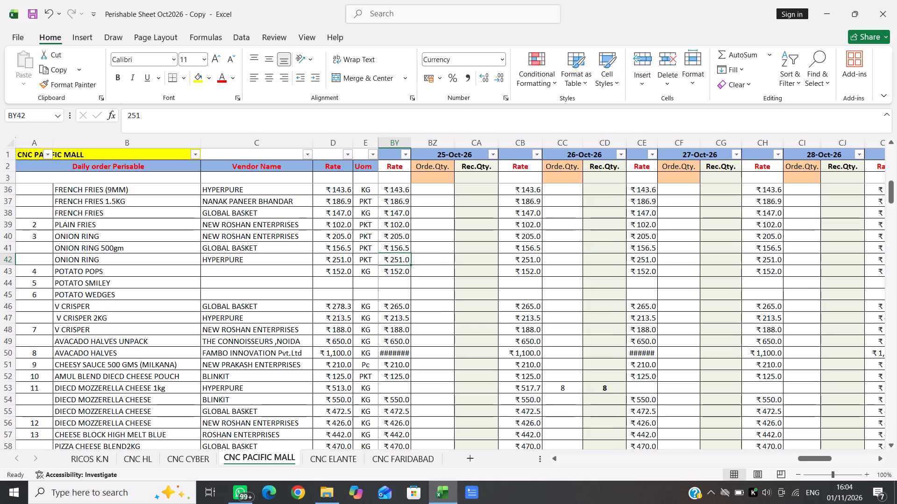
key(equal)
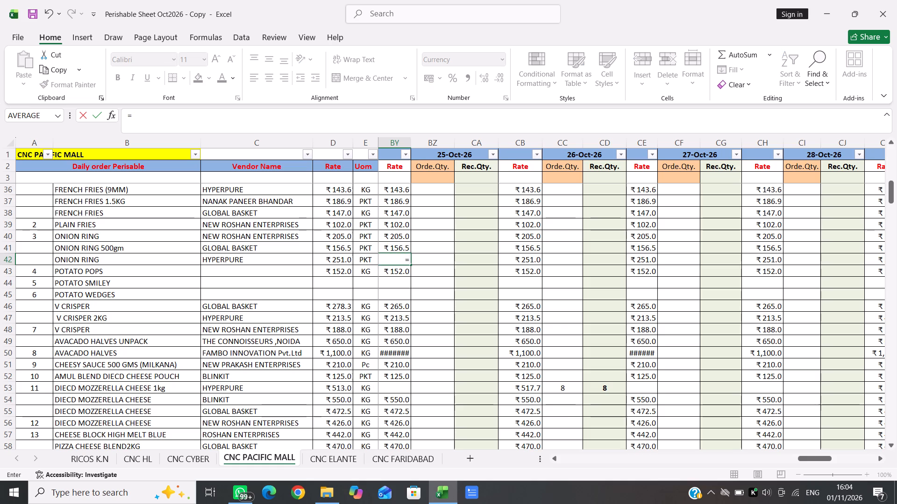
text(251)
text(*1.05)
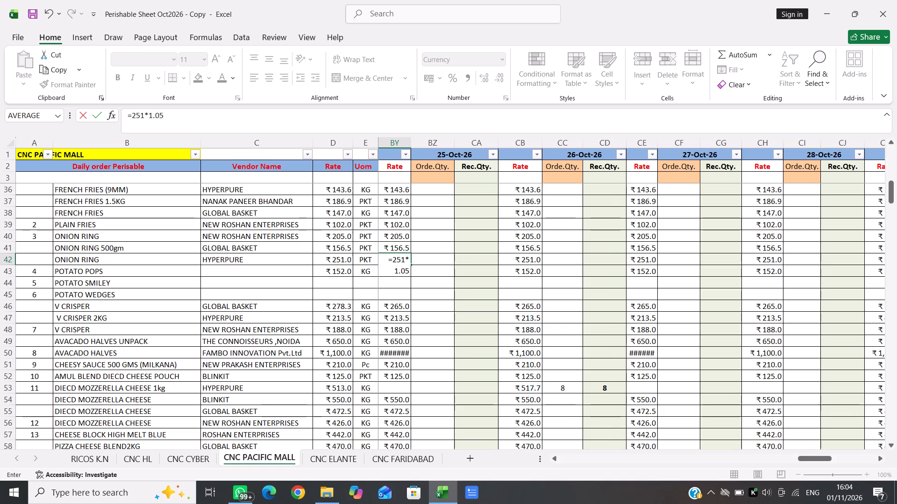
key(Return)
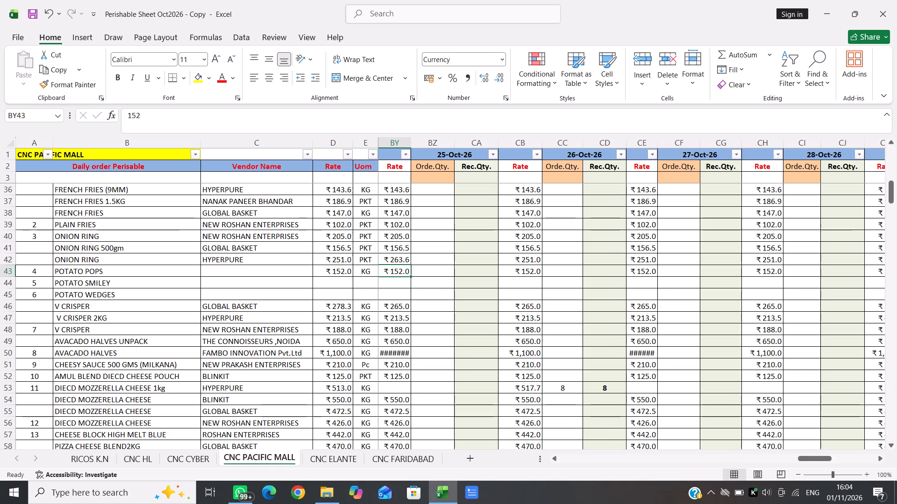
Enter 5 as both the ordered and received quantity of Hyperpure's ONION RING for 25-Oct-26.
click(435, 256)
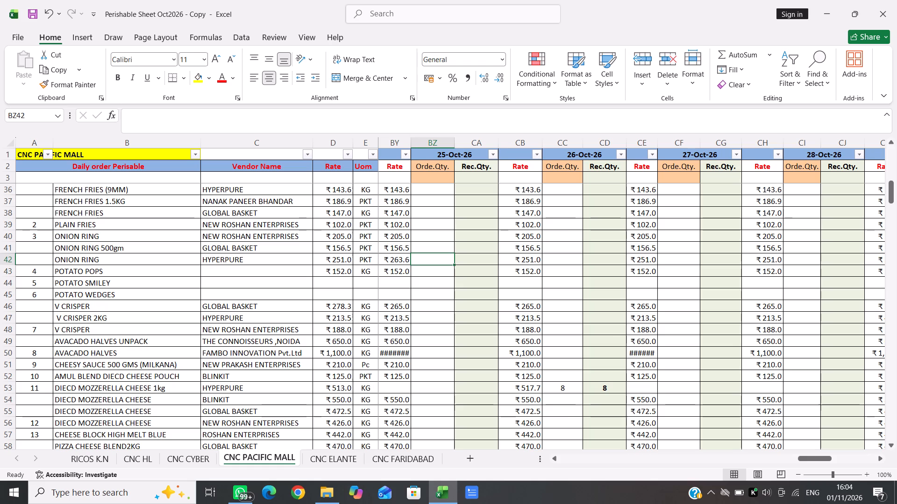
key(5)
key(Right)
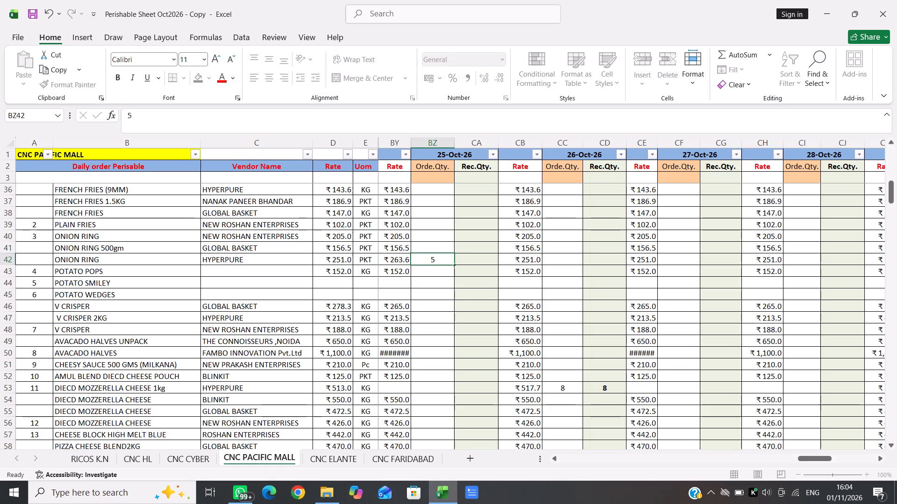
key(5)
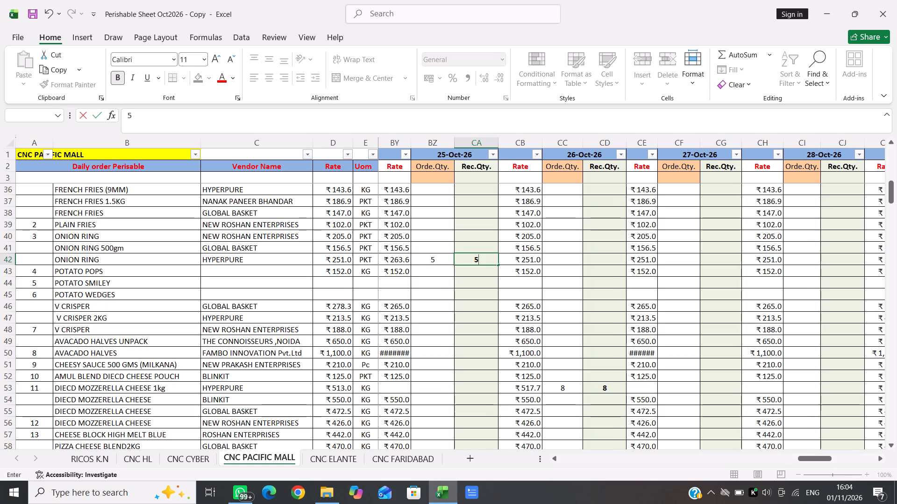
Set the 25-Oct-26 rate for Hyperpure's FRENCH FRIES (9MM) in BY36 to the formula =359*1.05.
scroll(397, 250, up, 1)
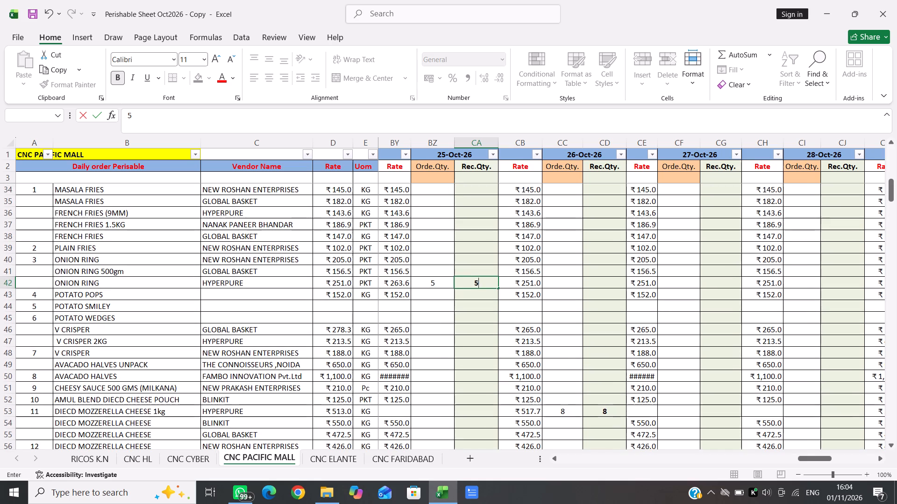
scroll(397, 250, up, 1)
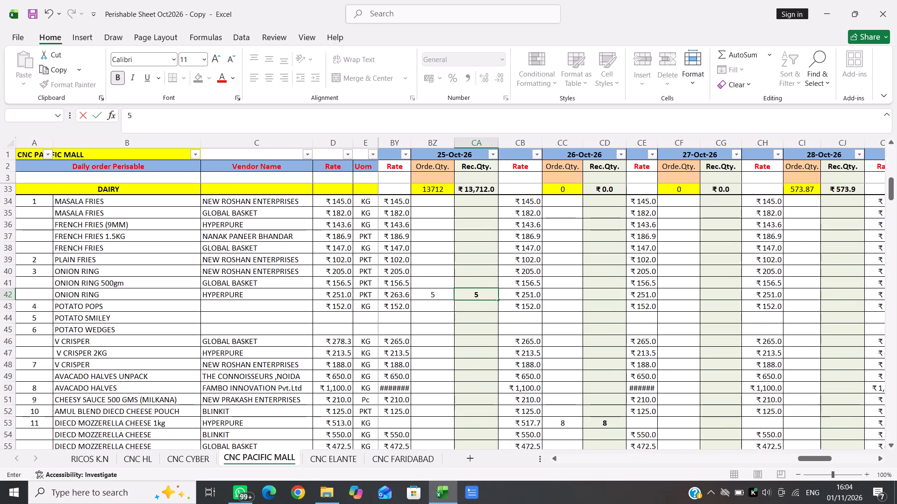
click(424, 224)
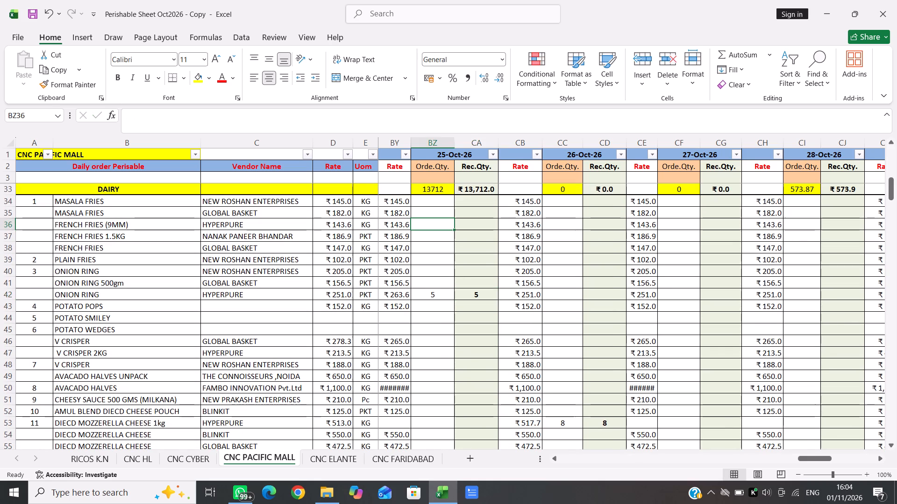
click(399, 228)
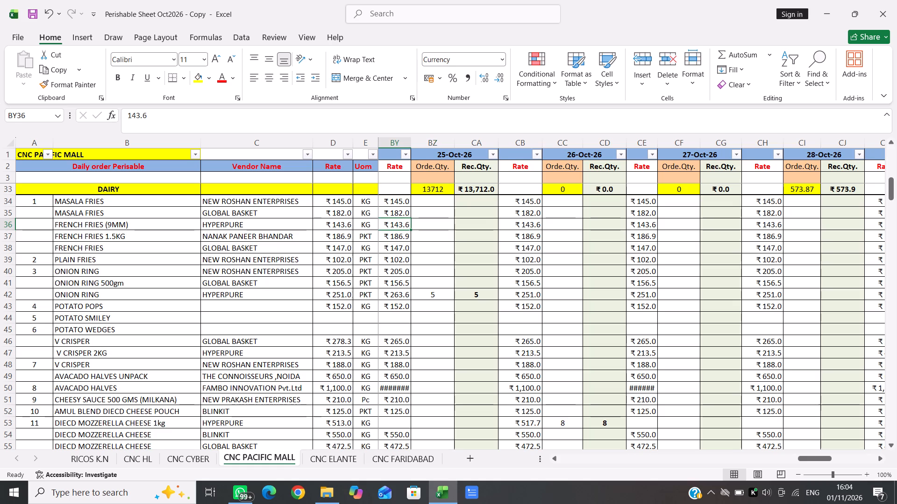
text(35)
key(BackSpace)
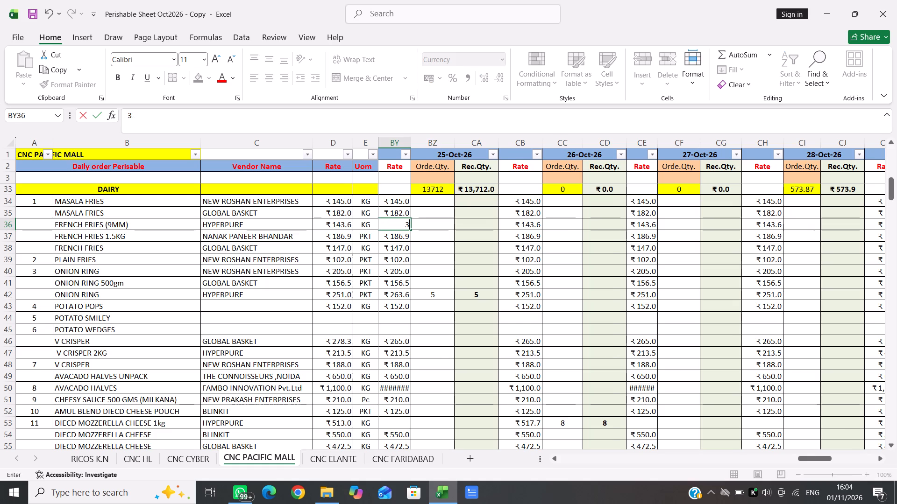
key(BackSpace)
key(equal)
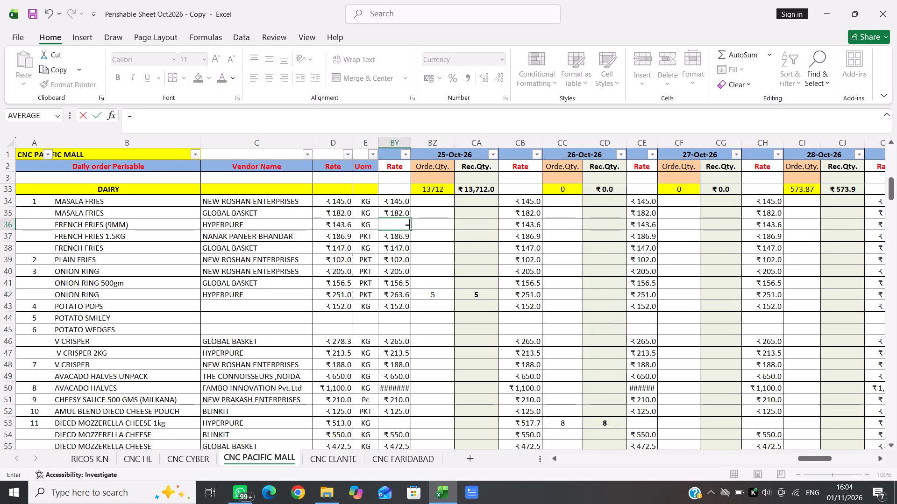
text(359)
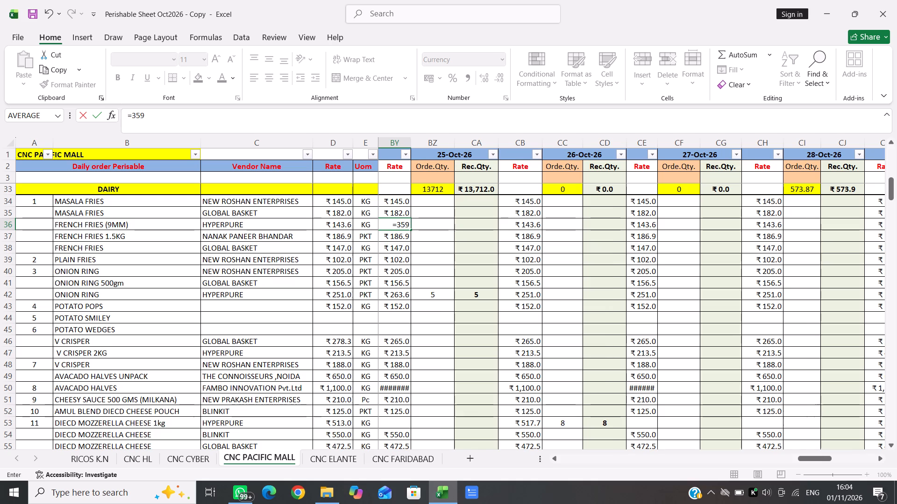
key(asterisk)
text(1.05)
key(Return)
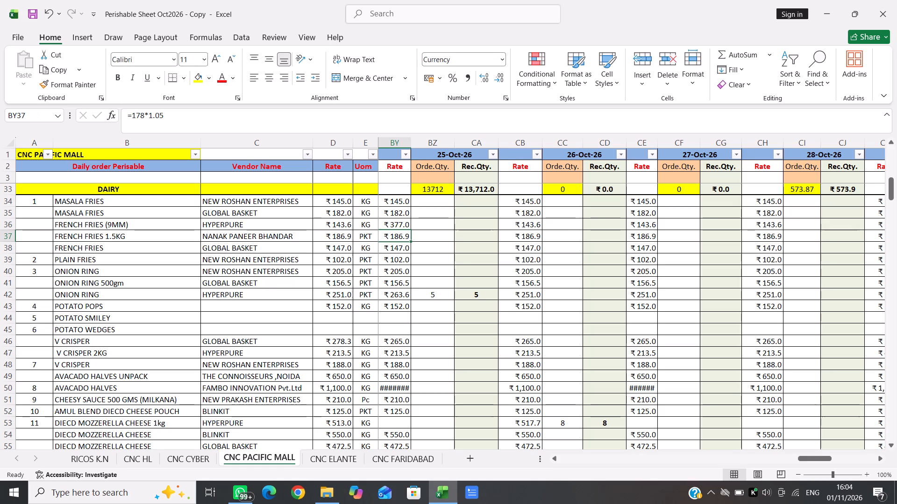
Enter 2 as both the ordered and received quantity of Hyperpure's FRENCH FRIES (9MM) for 25-Oct-26.
key(Up)
key(Right)
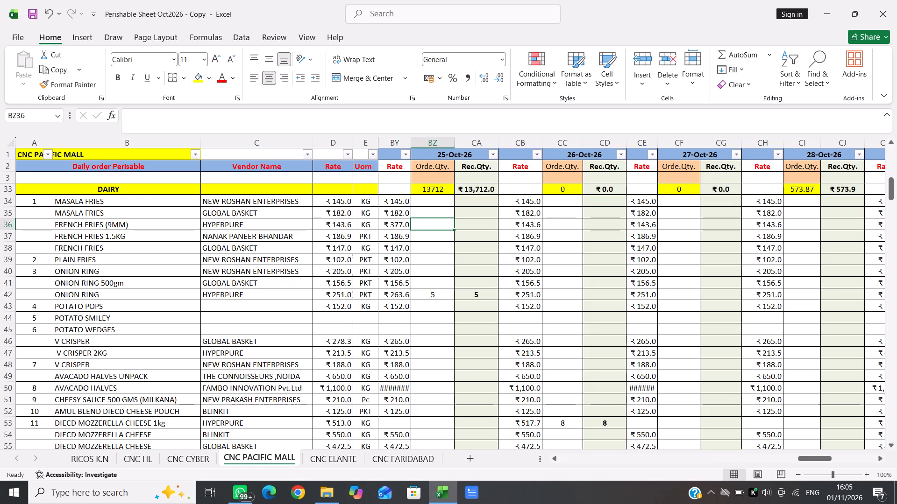
key(2)
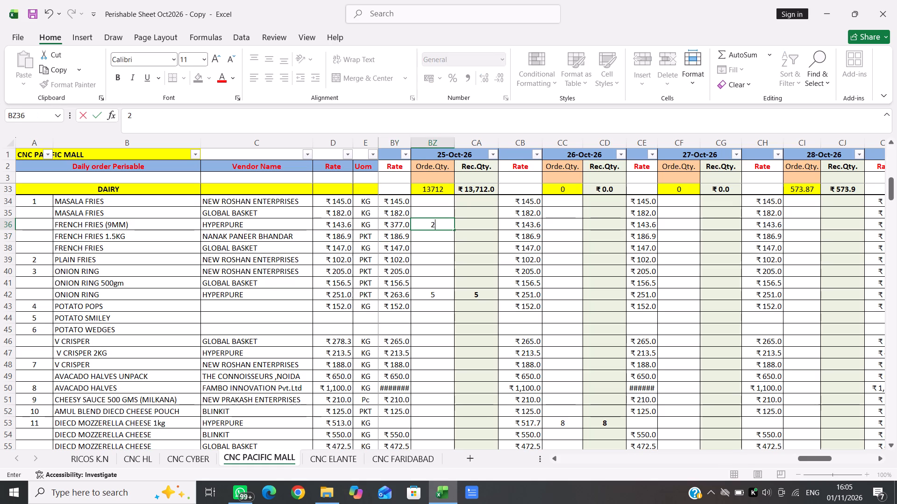
key(Right)
key(2)
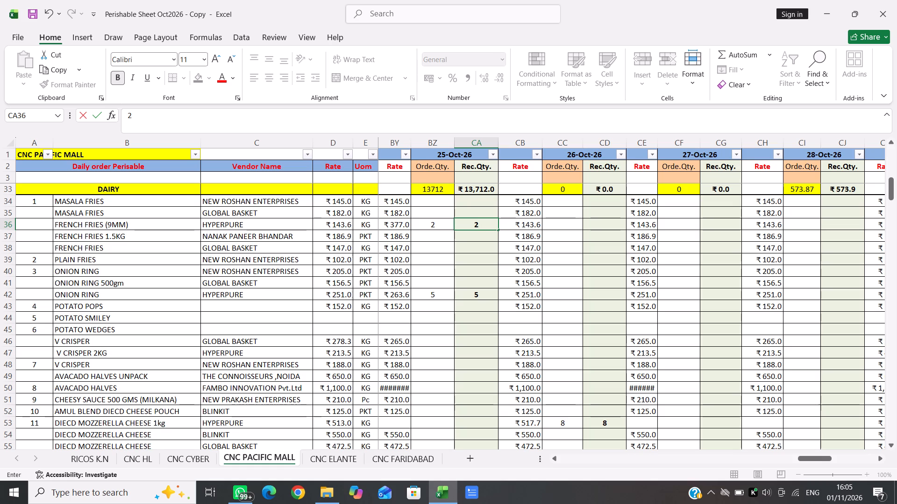
Insert a blank row above Hyperpure's FRENCH FRIES (9MM) in row 36.
scroll(401, 238, up, 1)
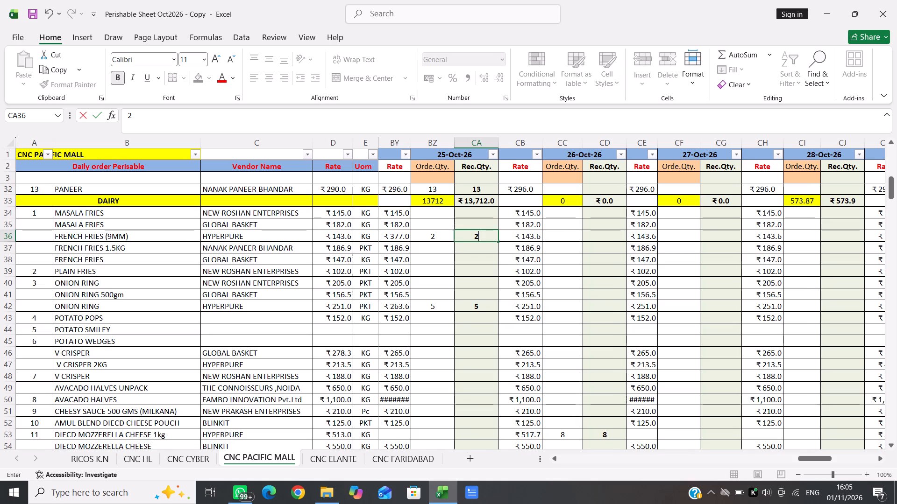
click(70, 235)
key(shift+space)
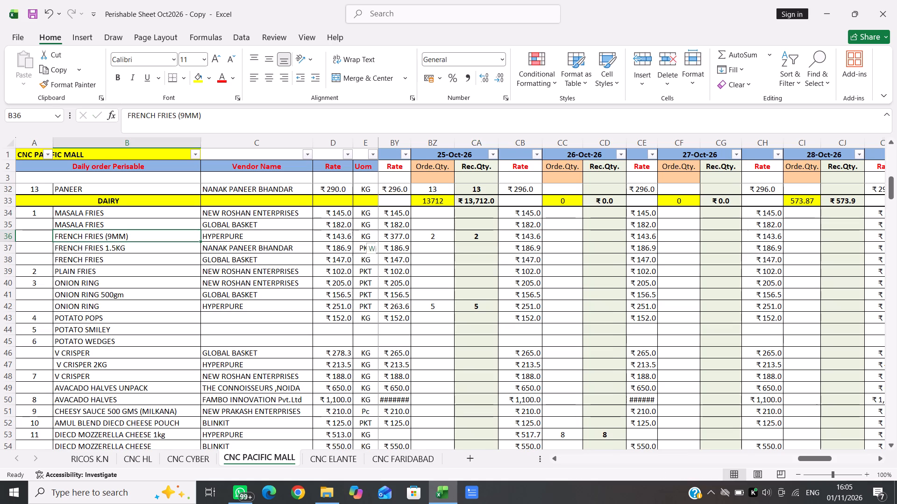
key(ctrl+shift+equal)
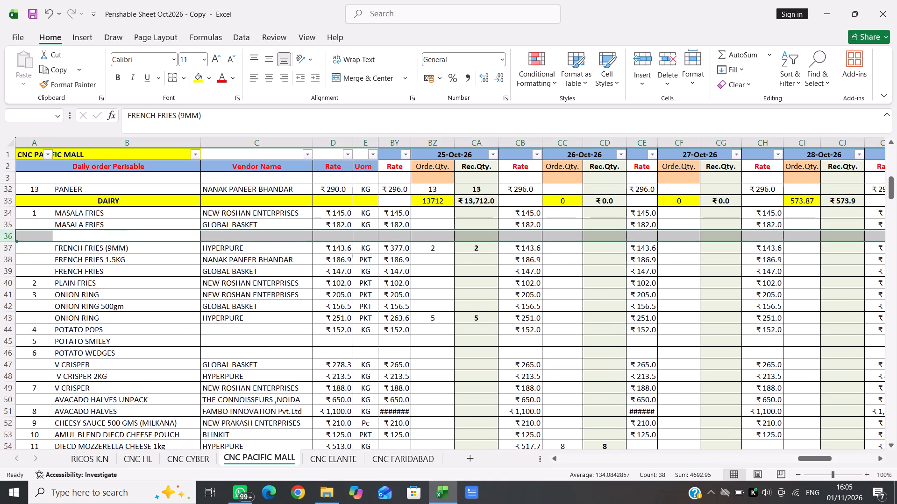
Copy the MASALA FRIES name into the blank row 36 and extend it to MASALA FRIES 1.5kg.
click(71, 235)
click(73, 224)
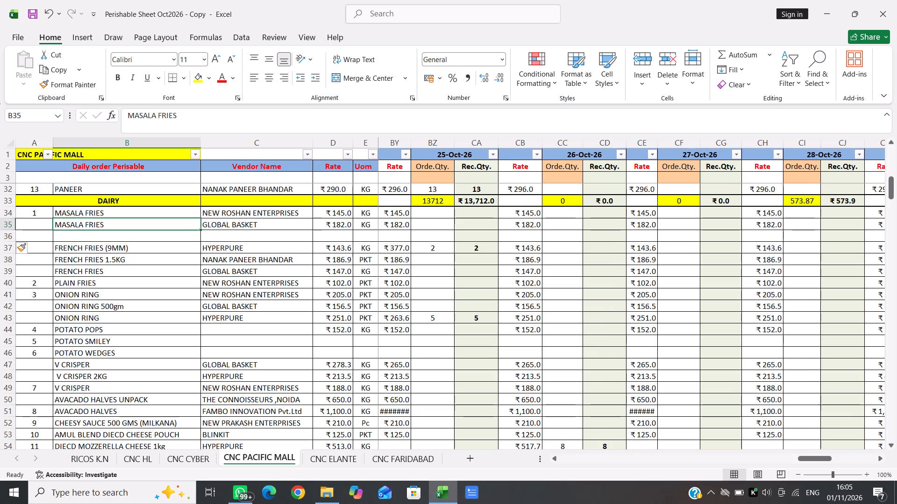
key(ctrl+c)
key(Return)
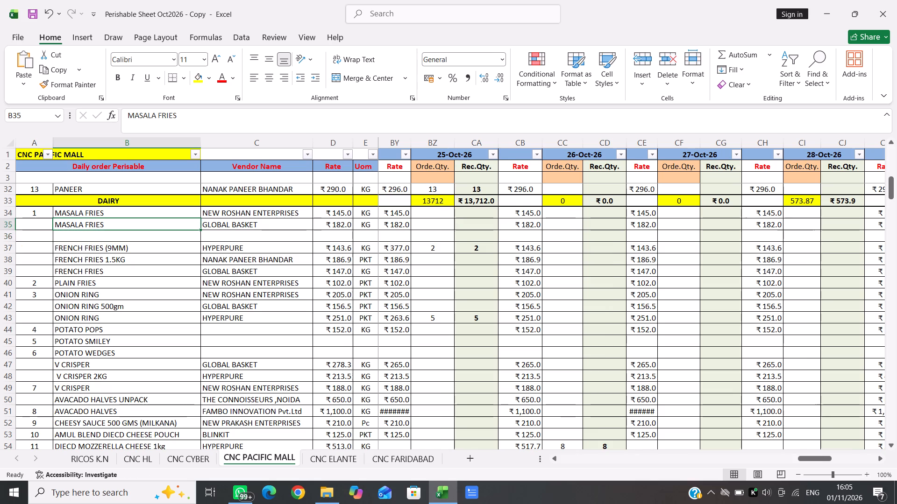
key(ctrl+c)
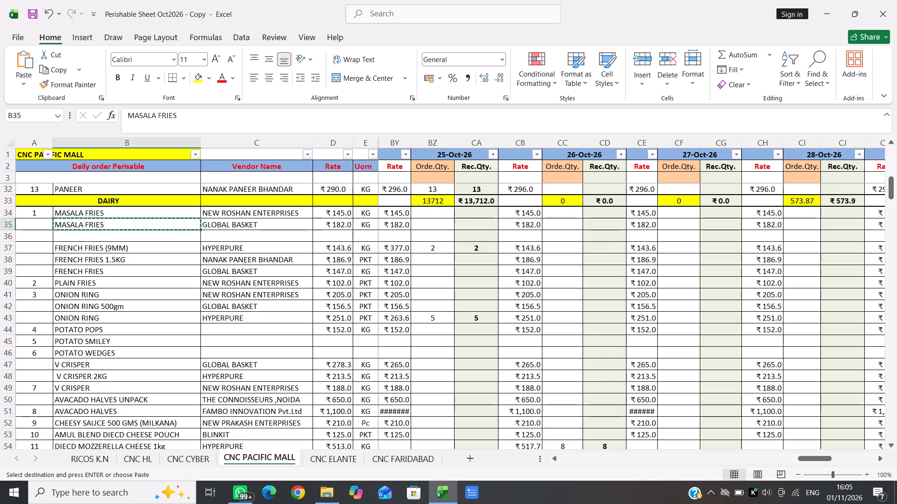
key(Down)
key(Return)
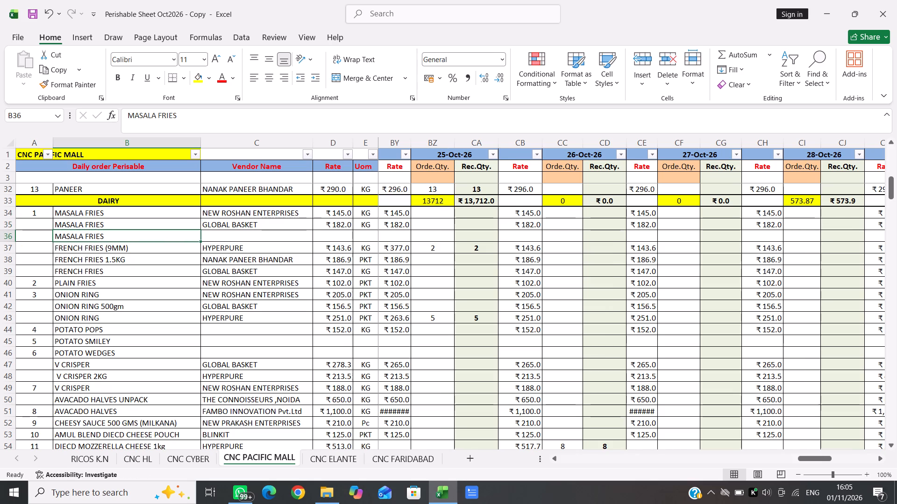
double_click(111, 236)
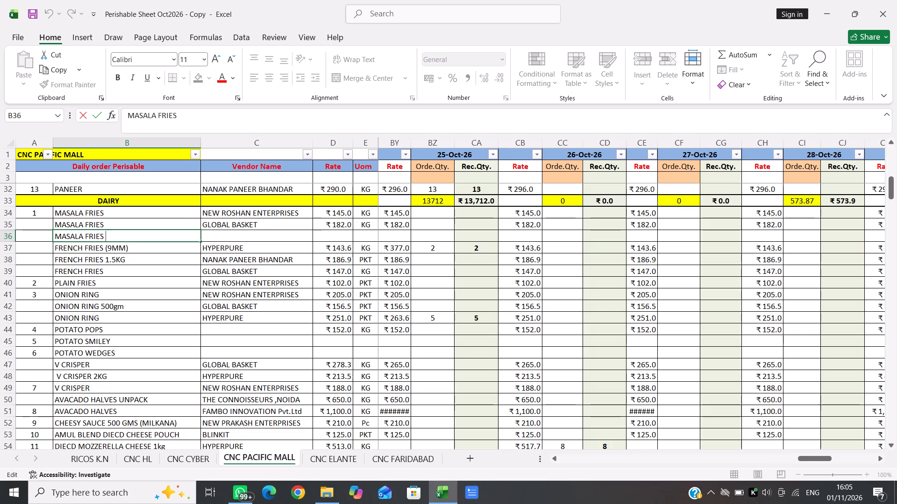
key(1)
text(.5)
text(kg)
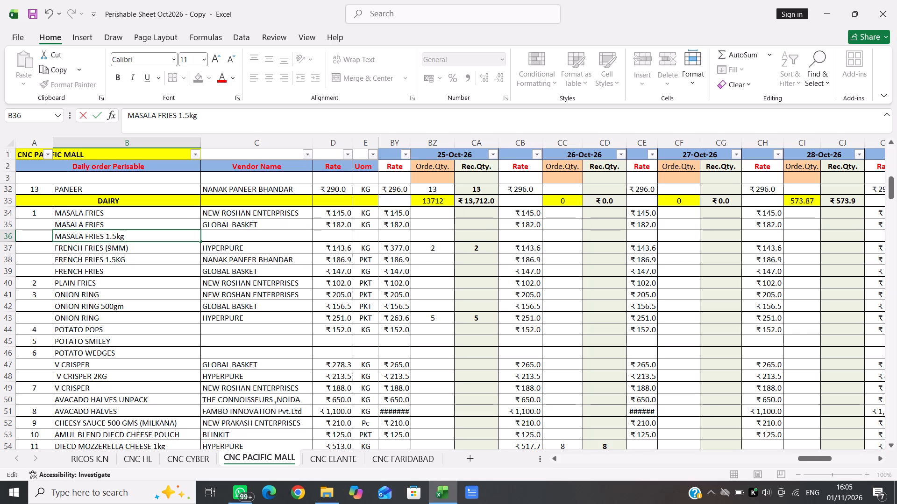
Enter HYPERPURE as the vendor of MASALA FRIES 1.5kg in row 36.
click(231, 238)
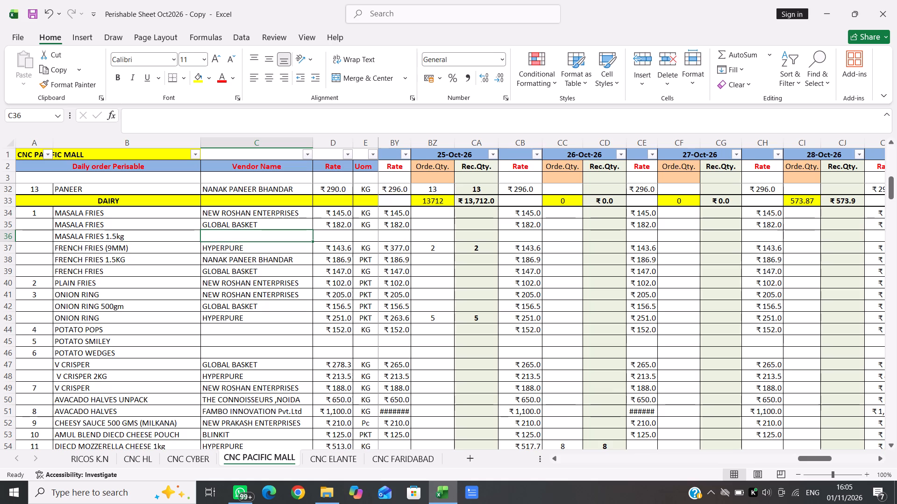
text(hy)
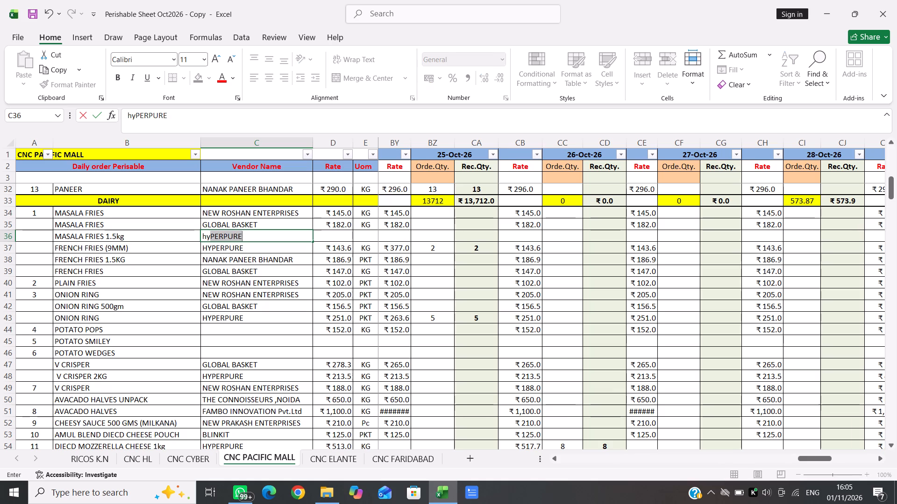
key(Right)
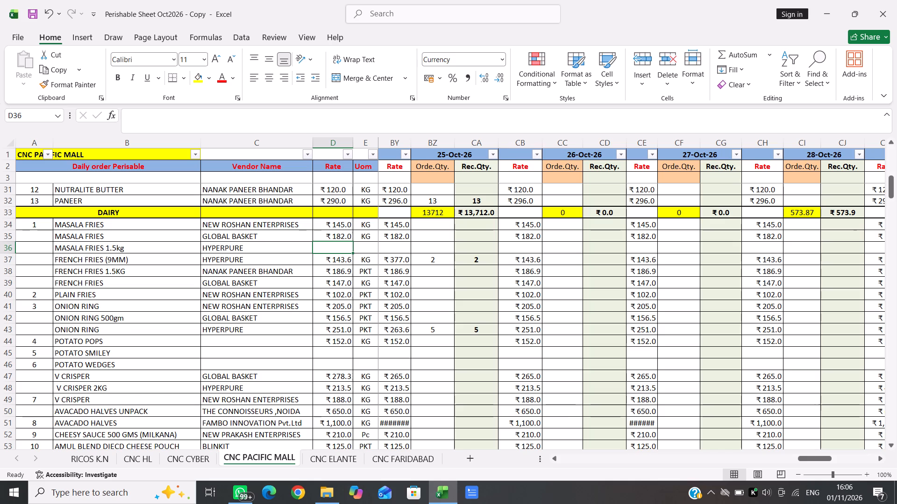
Rename Hyperpure's FRENCH FRIES (9MM) item in row 37 as FRENCH FRIES (9MM) 2.5kg.
click(150, 260)
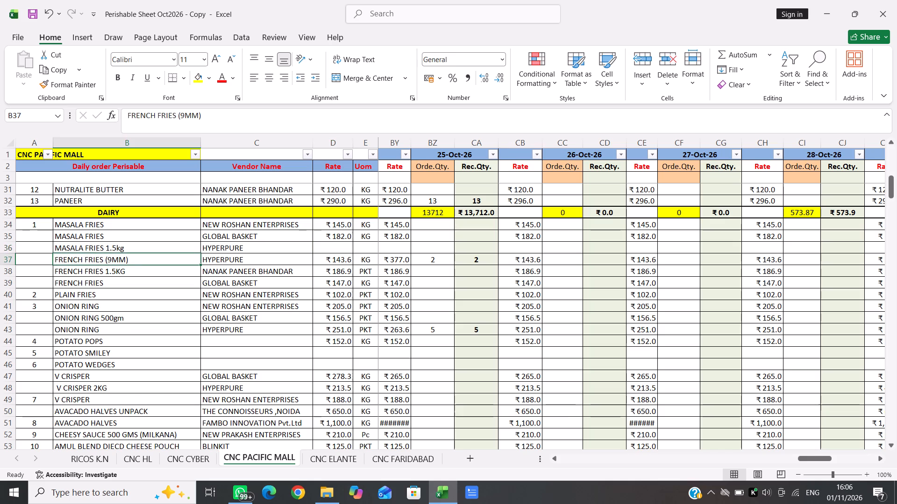
double_click(150, 260)
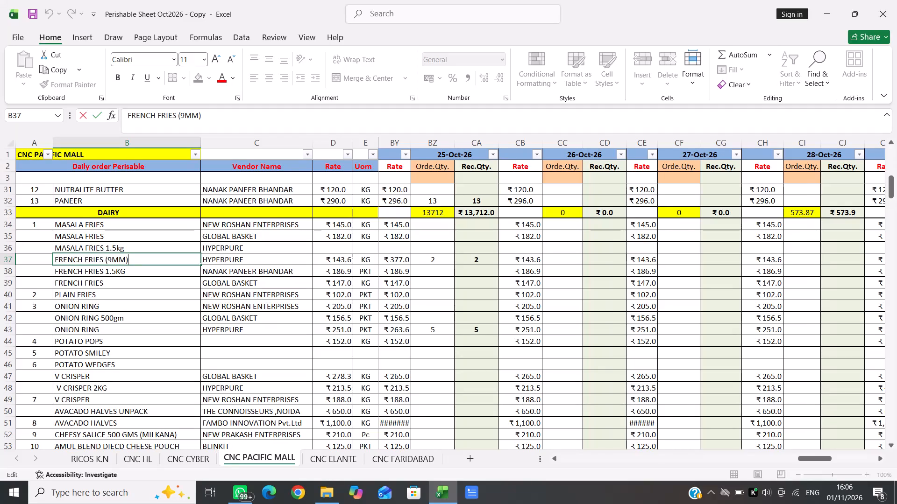
key(space)
text(2.5)
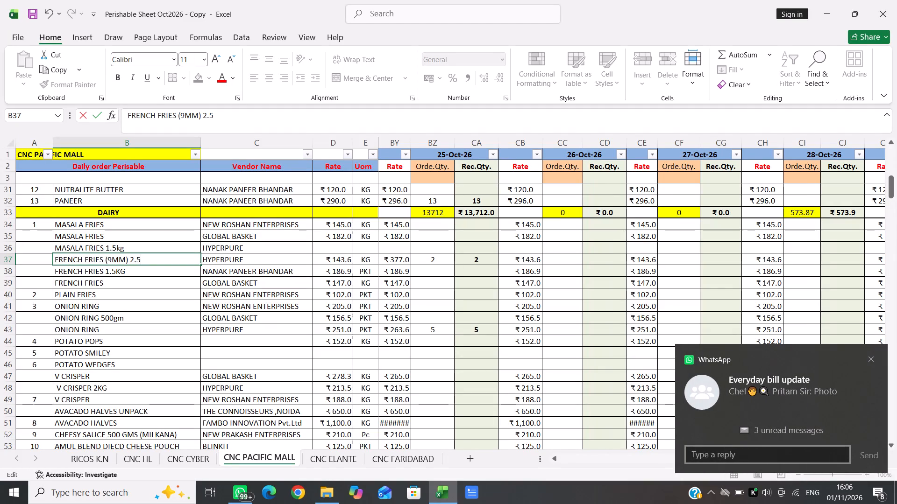
text(kg)
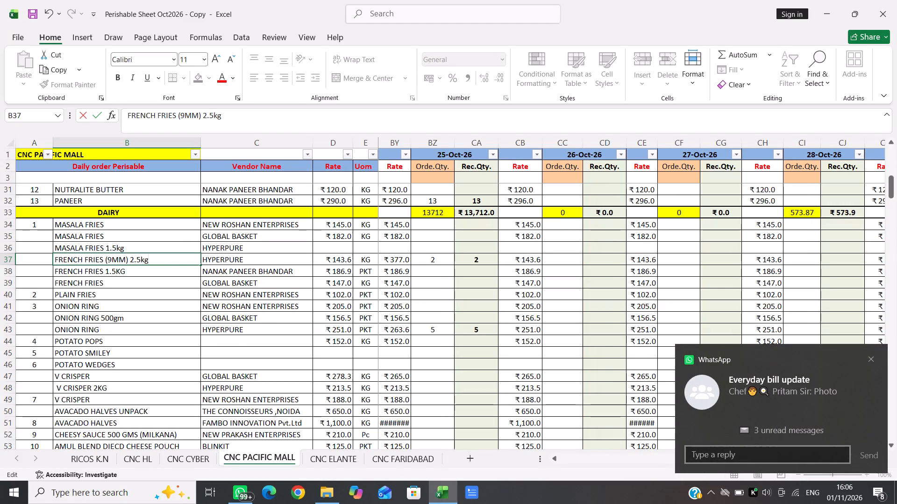
click(338, 259)
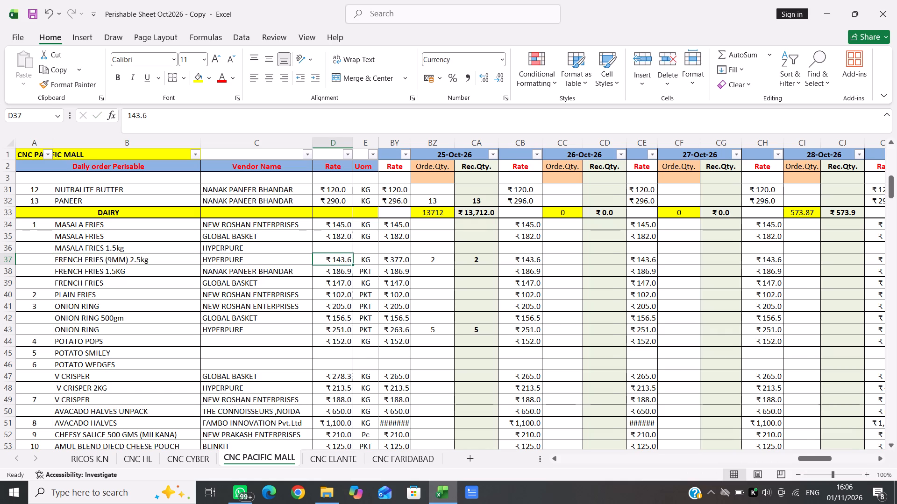
Set the base rate of MASALA FRIES 1.5kg in D36 to the formula =300*1.05.
click(334, 245)
text(30)
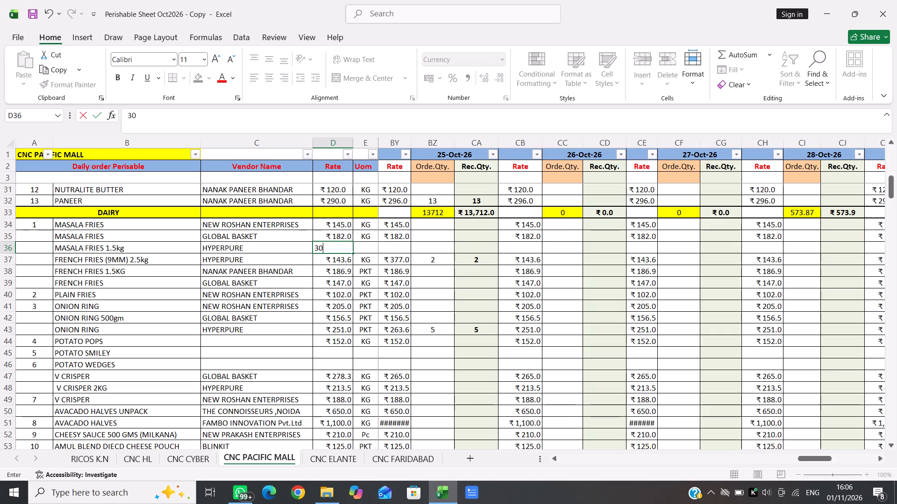
key(0)
key(BackSpace)
key(BackSpace)
key(BackSpace)
key(BackSpace)
key(BackSpace)
text(=300)
text(*1.05)
key(Return)
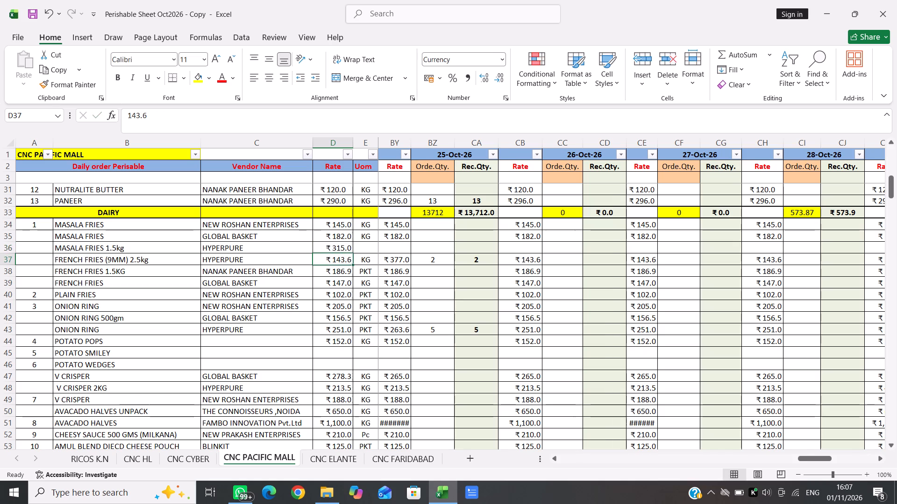
Enter pkt as the unit of measure for MASALA FRIES 1.5kg in row 36.
click(363, 248)
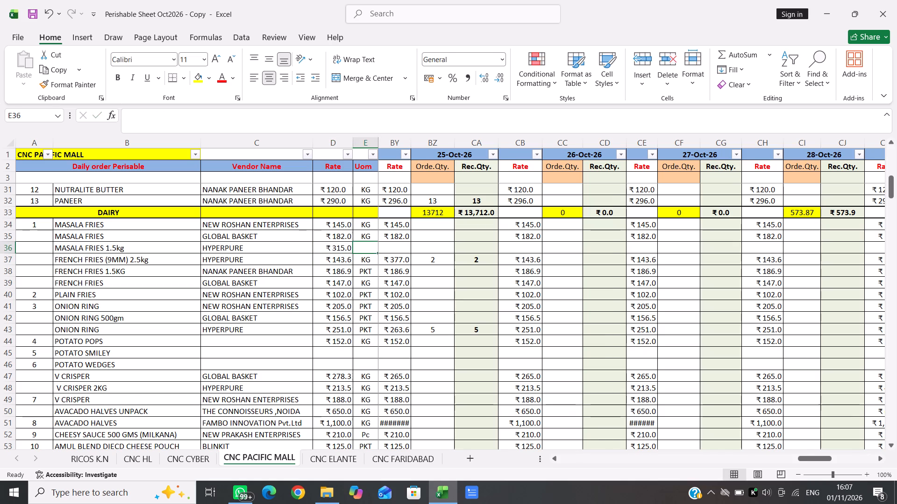
key(k)
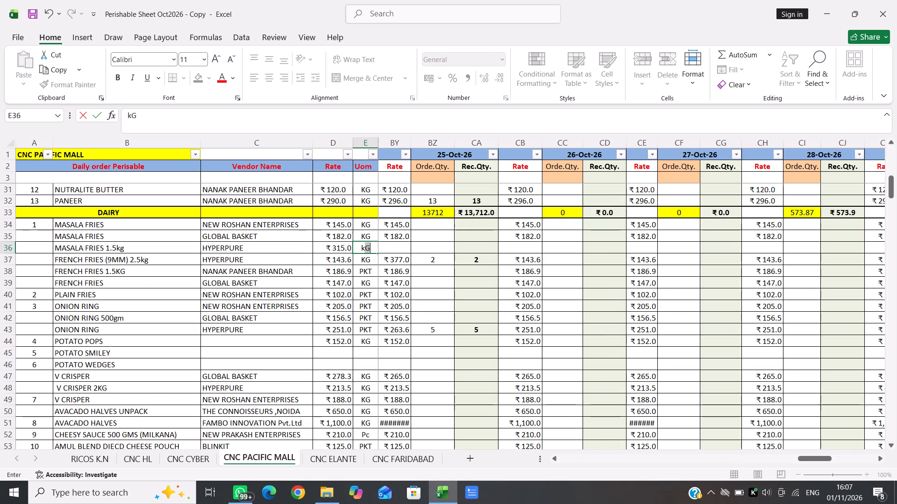
key(BackSpace)
key(BackSpace)
text(pk)
key(t)
For 25-Oct-26, give MASALA FRIES 1.5kg a rate of 315 and ordered and received quantities of 5 each.
click(392, 248)
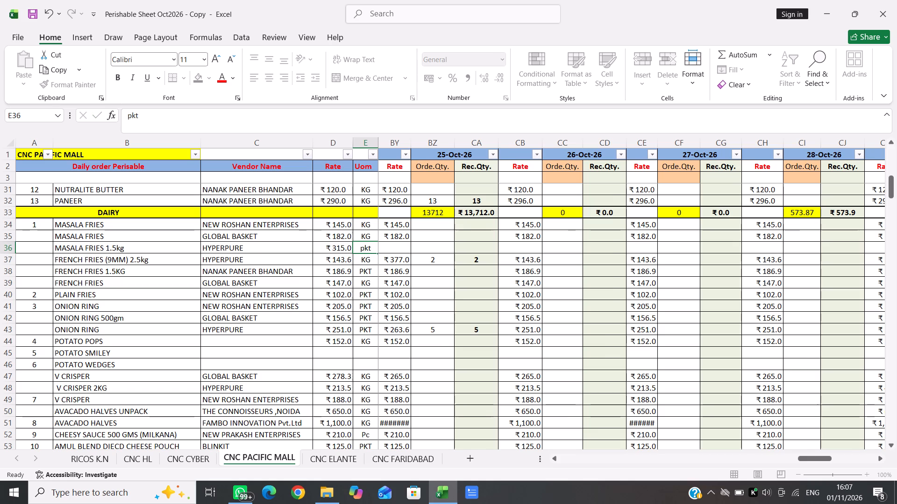
text(315)
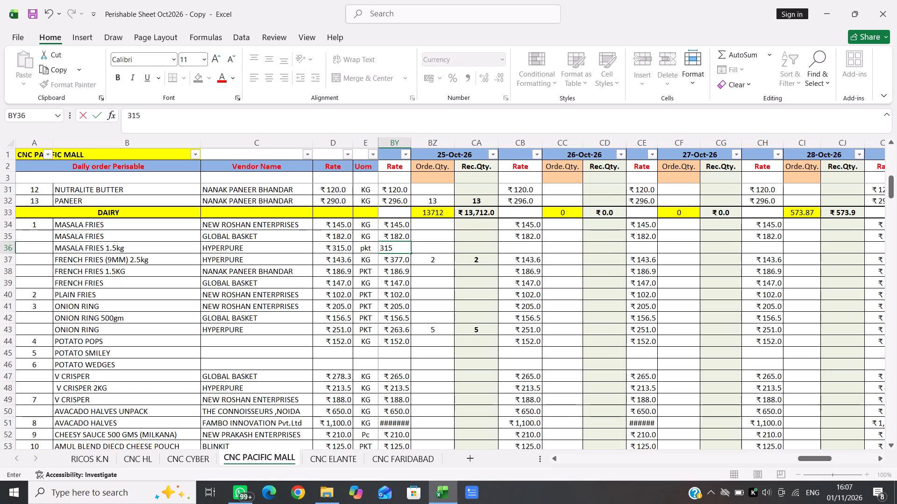
key(Right)
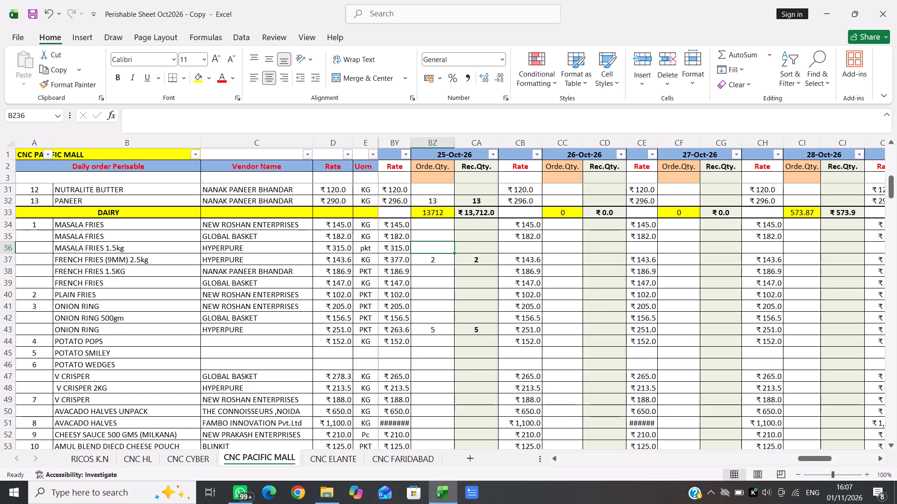
key(5)
key(Right)
key(5)
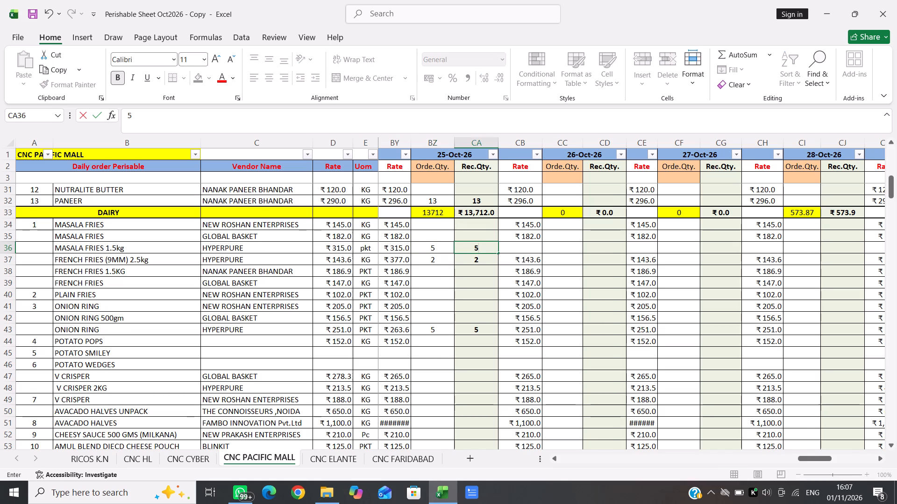
click(453, 308)
Enter 6 as both the ordered and received quantity of Hyperpure's CHICKEN MOMO for 25-Oct-26.
scroll(453, 308, down, 7)
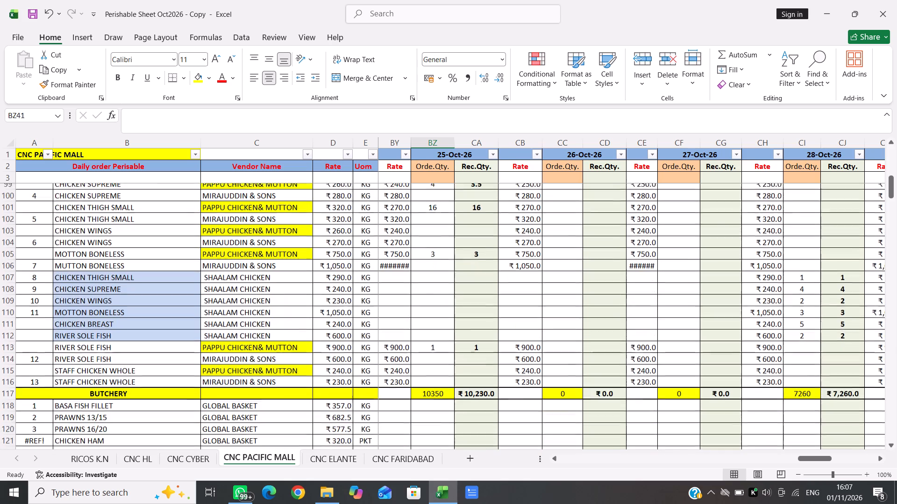
scroll(453, 308, down, 4)
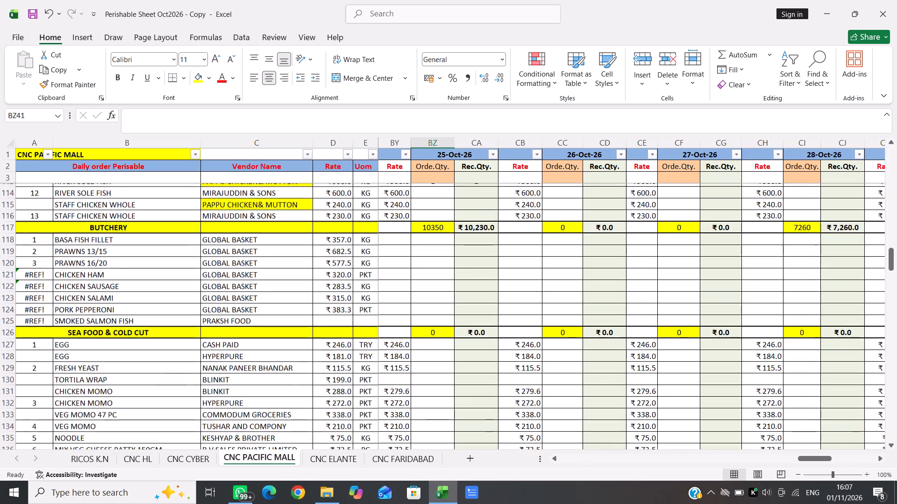
scroll(453, 308, down, 3)
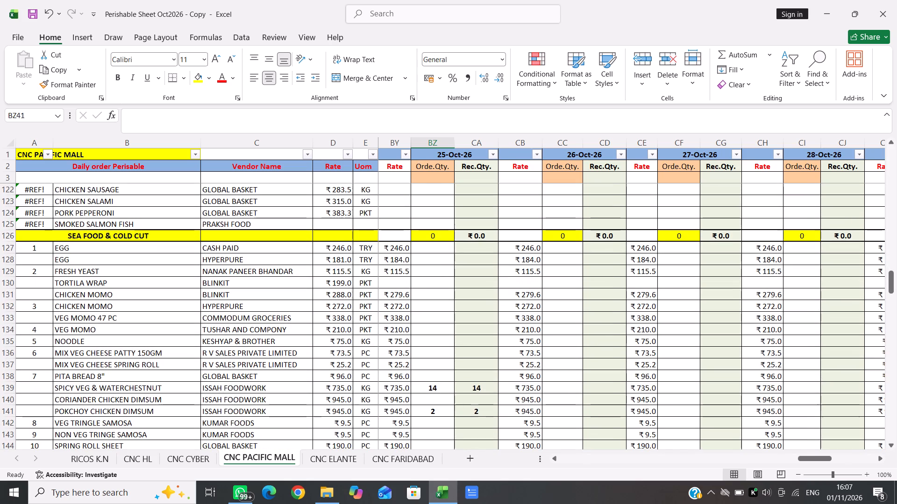
click(397, 308)
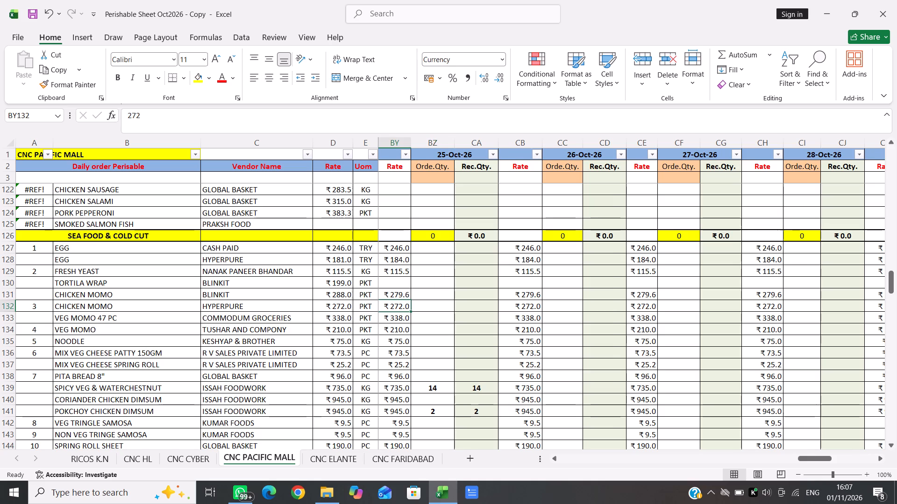
click(425, 305)
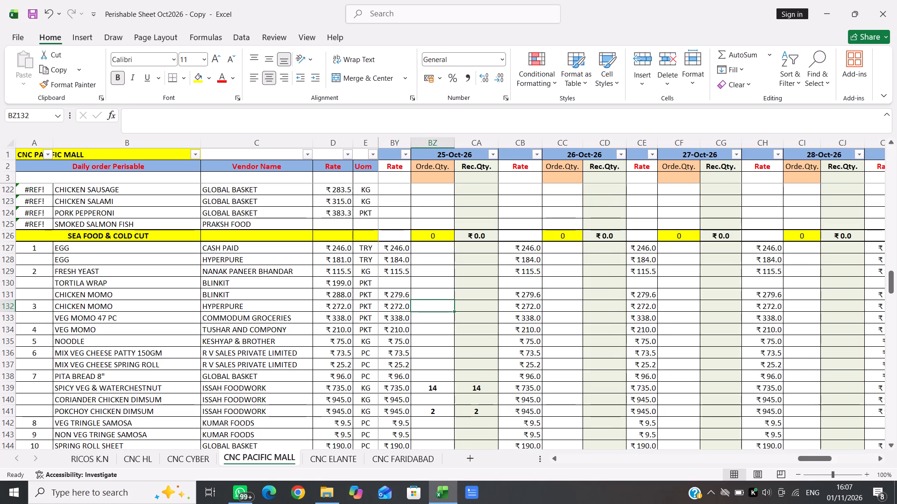
key(6)
key(Right)
key(6)
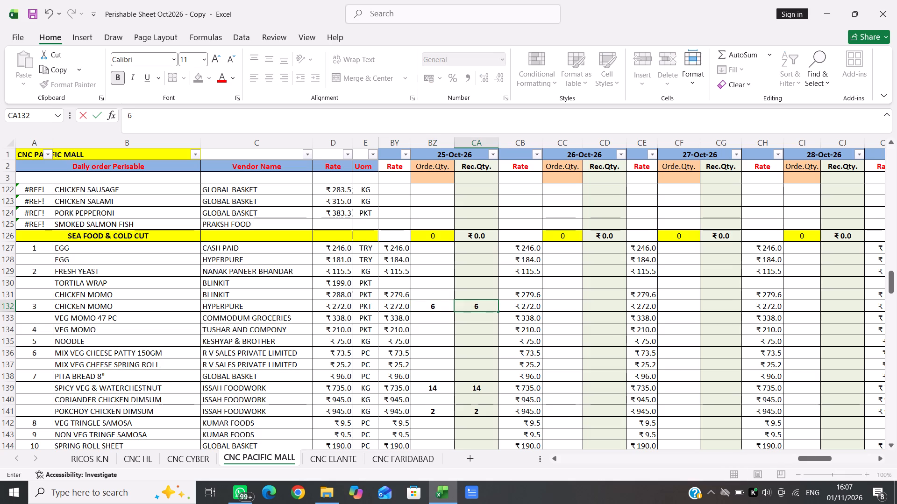
Set the 25-Oct-26 rate for Hyperpure's CHICKEN MOMO in BY132 to the formula =270*1.05.
click(396, 305)
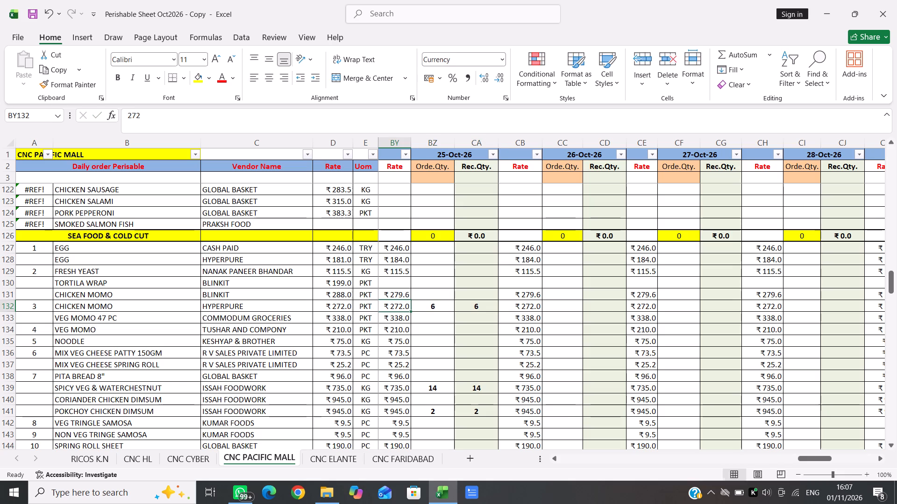
key(equal)
text(270*)
text(1.05)
key(Return)
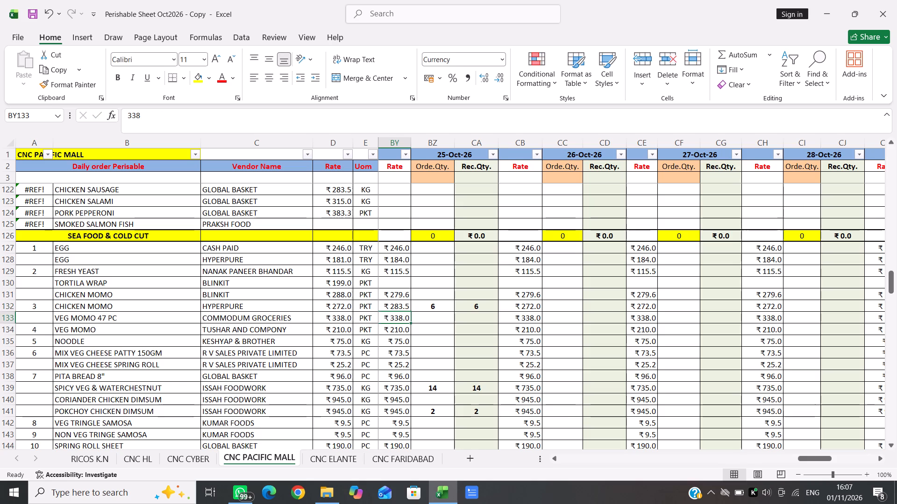
click(442, 305)
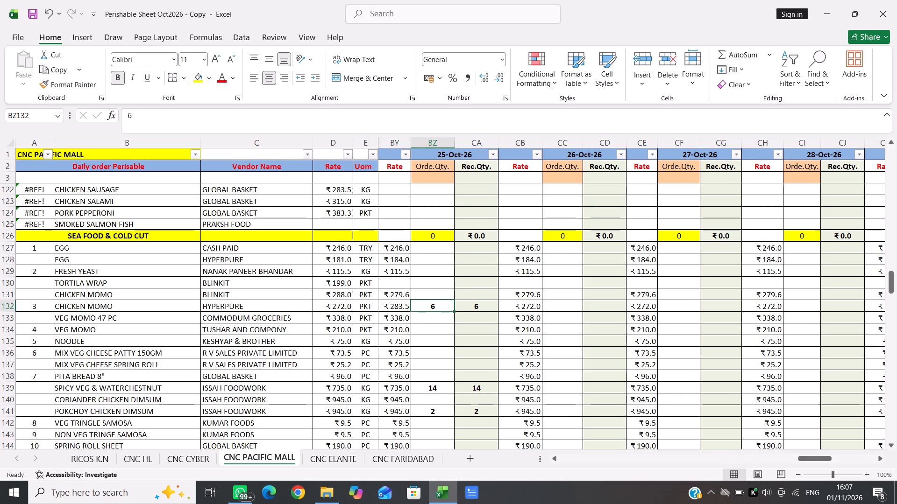
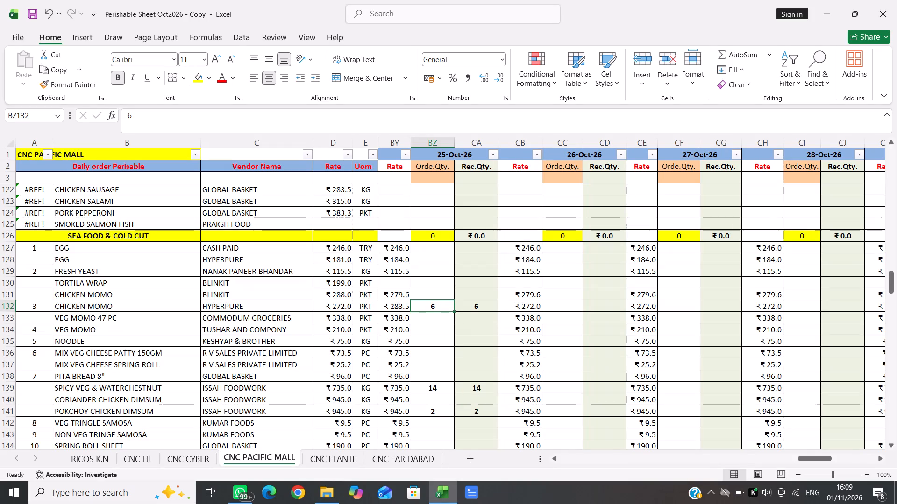
Narrow the 23-Oct-26 Rate column (column BS) so it fits its rate values more tightly.
click(468, 305)
click(438, 305)
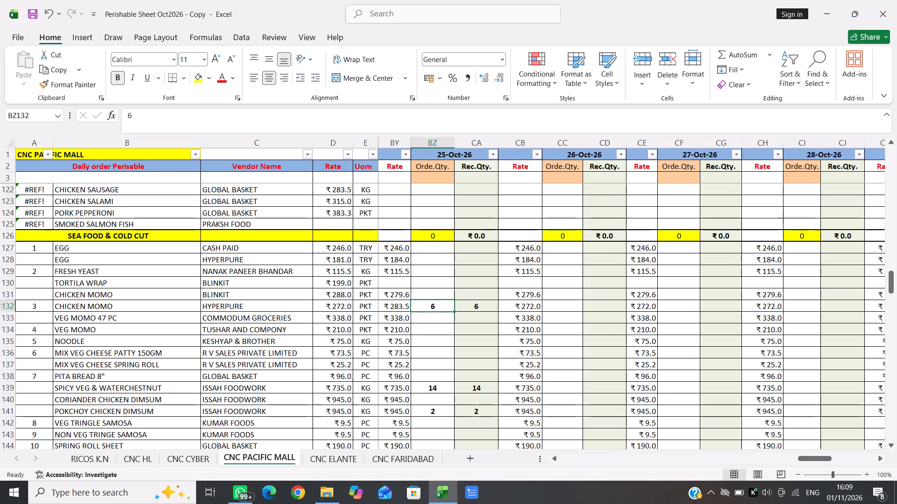
scroll(438, 305, right, 3)
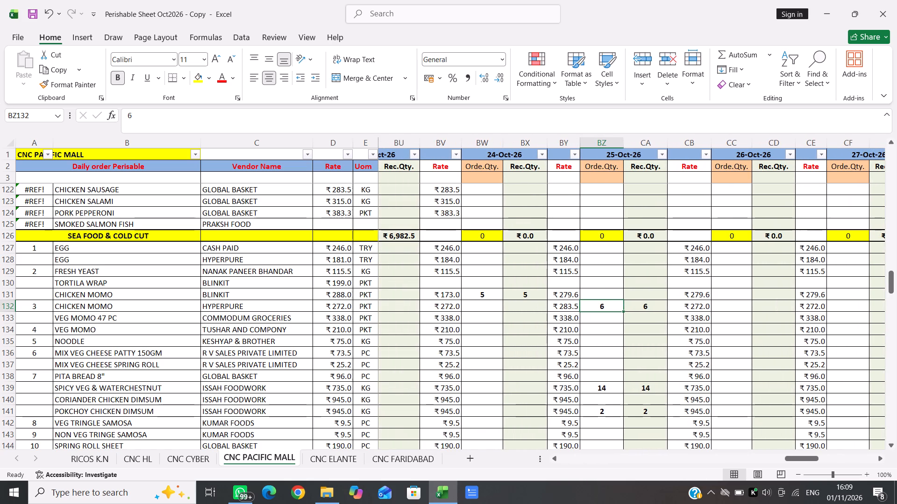
scroll(438, 305, down, 2)
scroll(438, 305, up, 6)
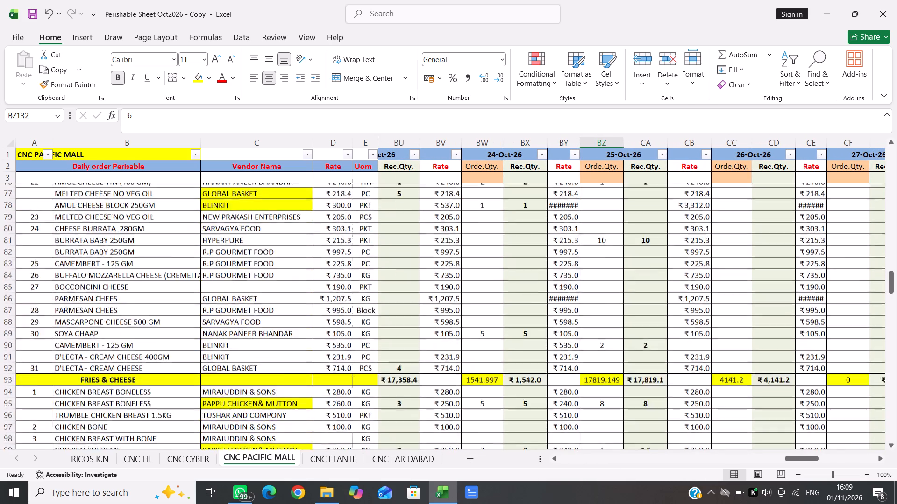
scroll(438, 305, up, 3)
scroll(438, 305, right, 2)
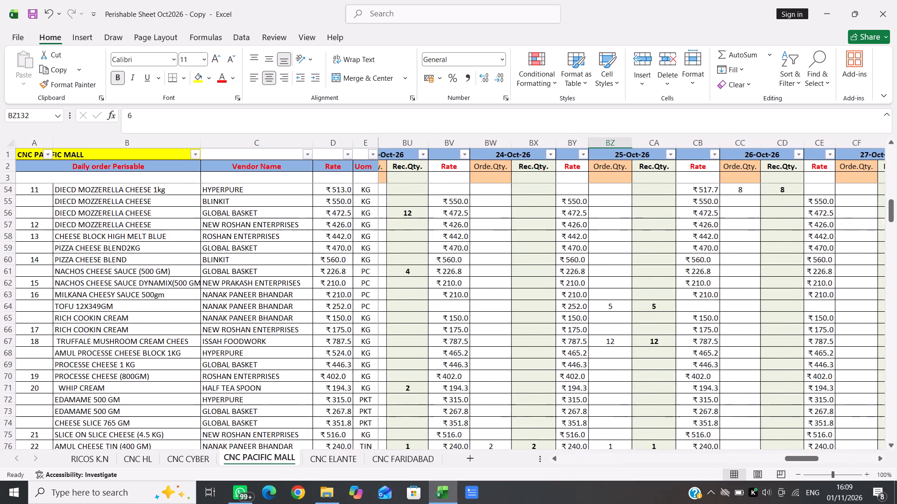
scroll(438, 305, right, 1)
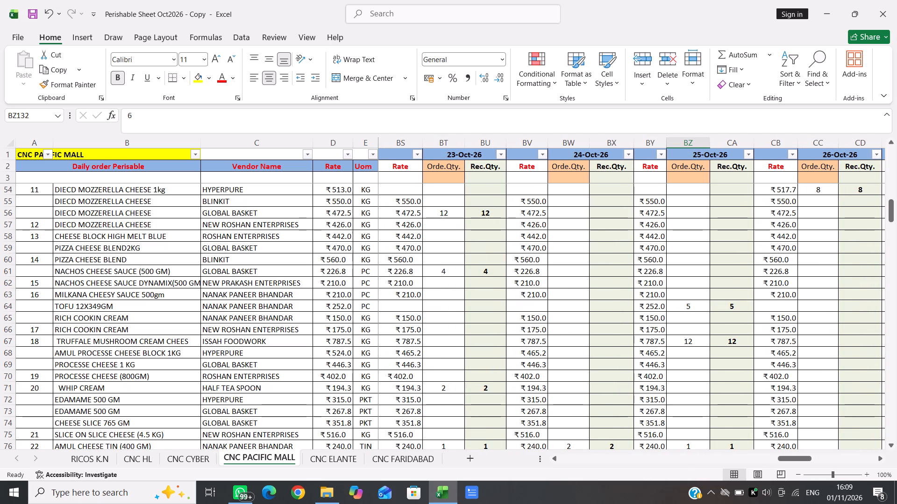
drag(423, 144, 420, 144)
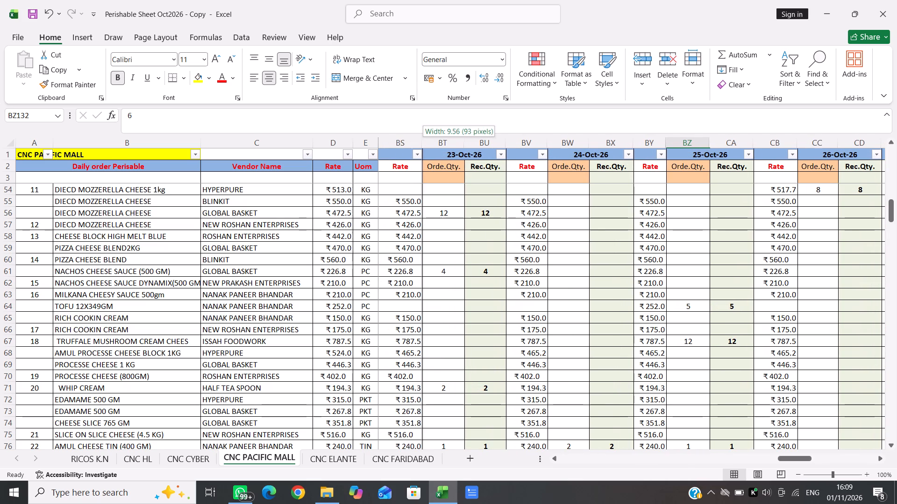
drag(420, 144, 416, 144)
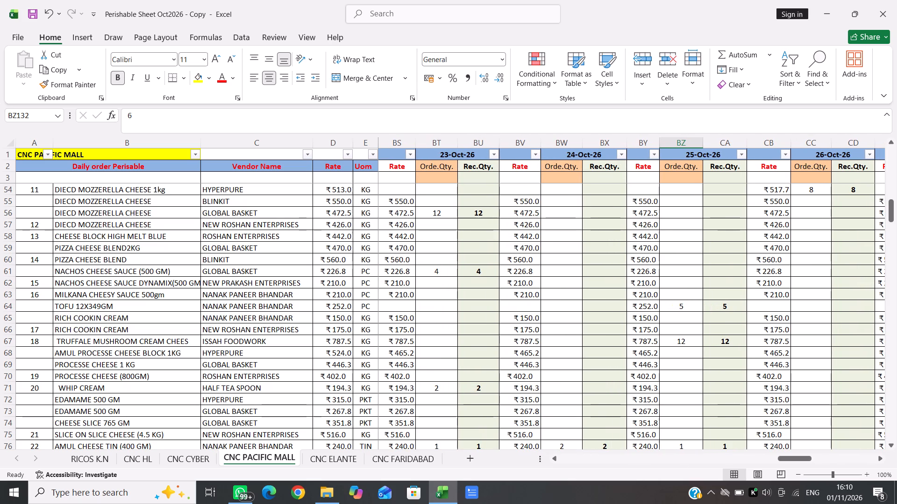
drag(414, 141, 409, 141)
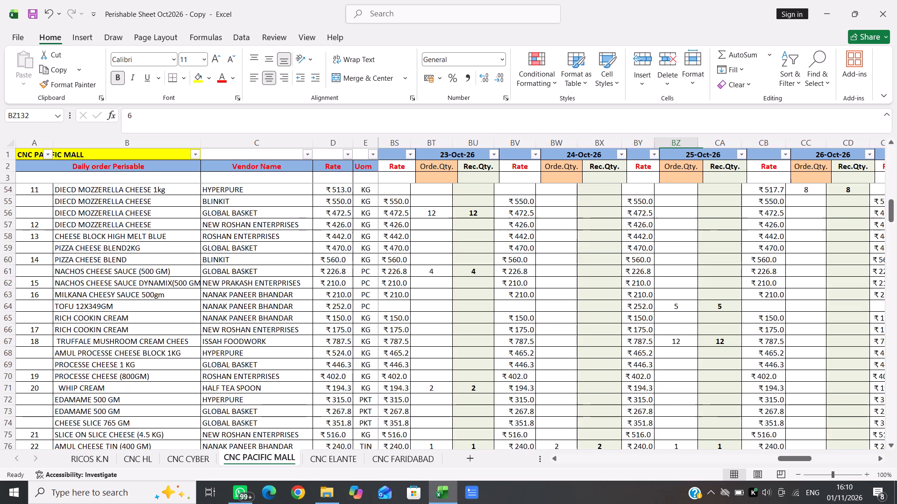
Enter 12 as both the ordered and received quantity of Hyperpure's BURRATA BABY 250GM for 23-Oct-26 in row 81.
scroll(460, 266, up, 3)
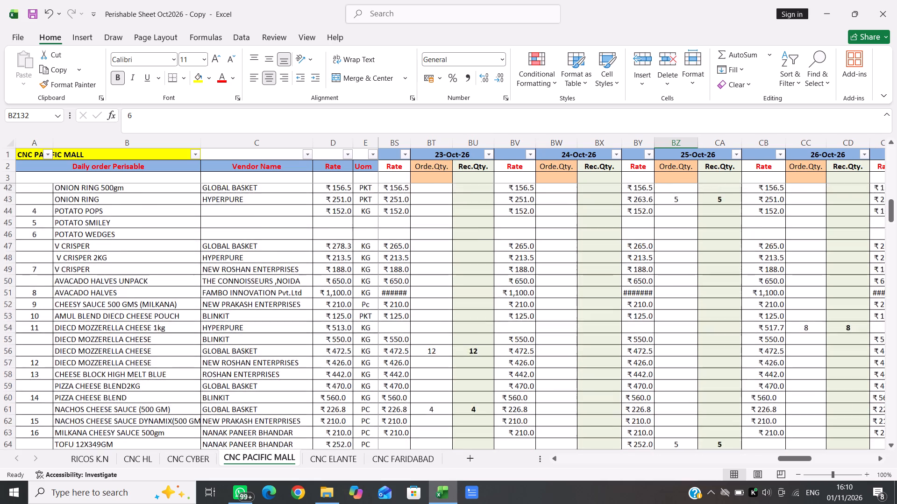
scroll(460, 266, up, 1)
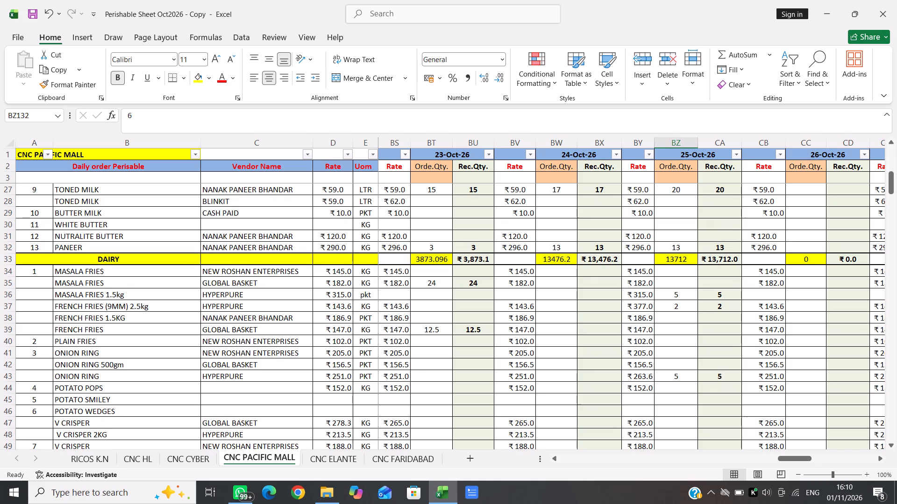
scroll(460, 266, up, 5)
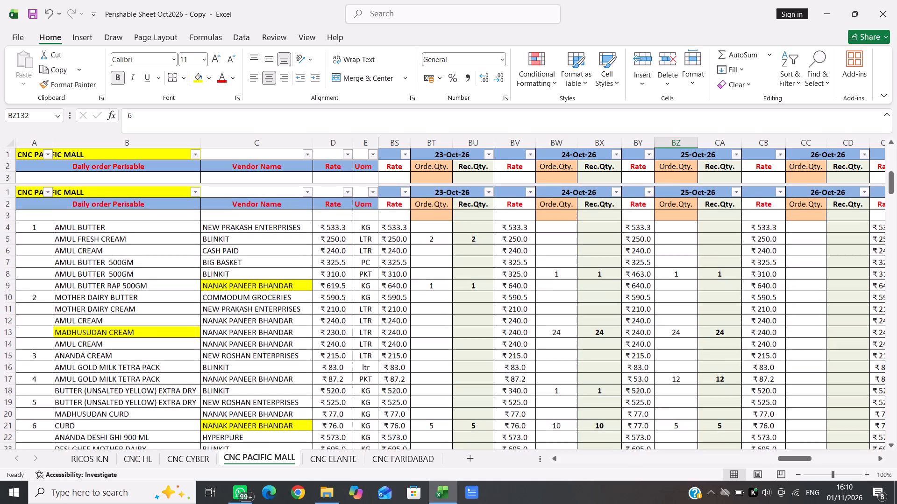
scroll(460, 266, up, 1)
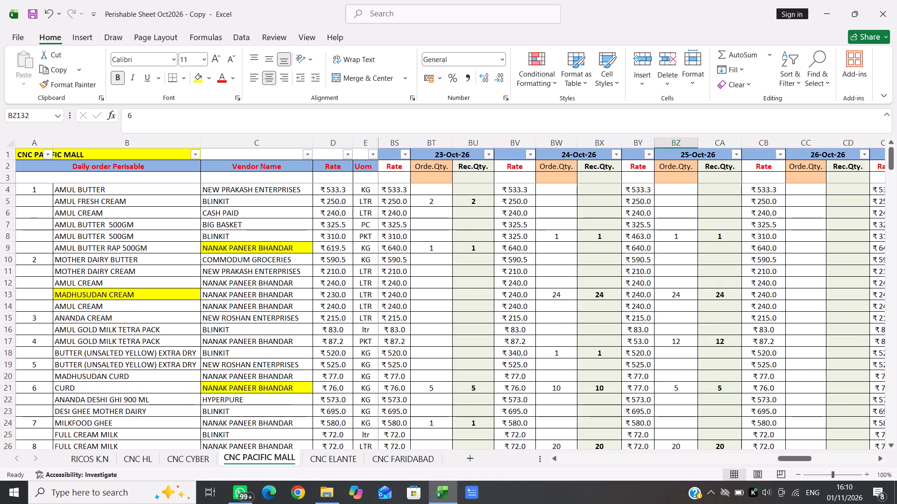
scroll(470, 308, down, 2)
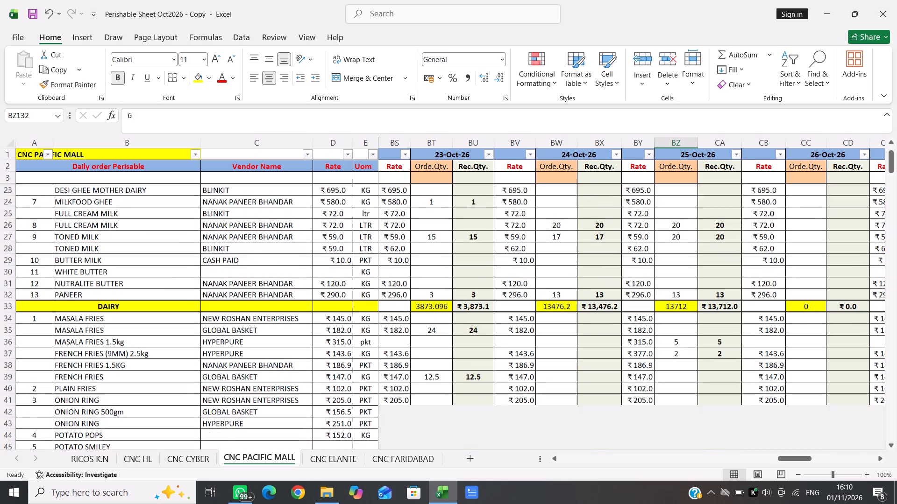
scroll(470, 308, down, 3)
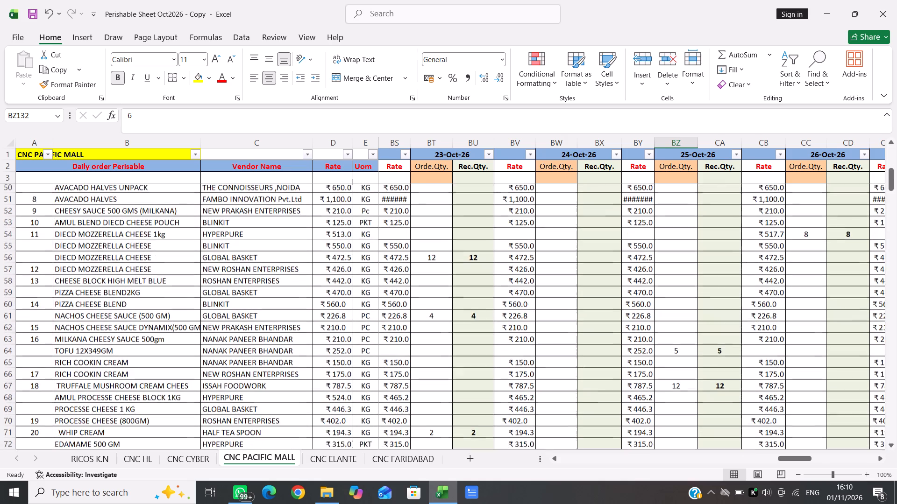
scroll(470, 308, down, 3)
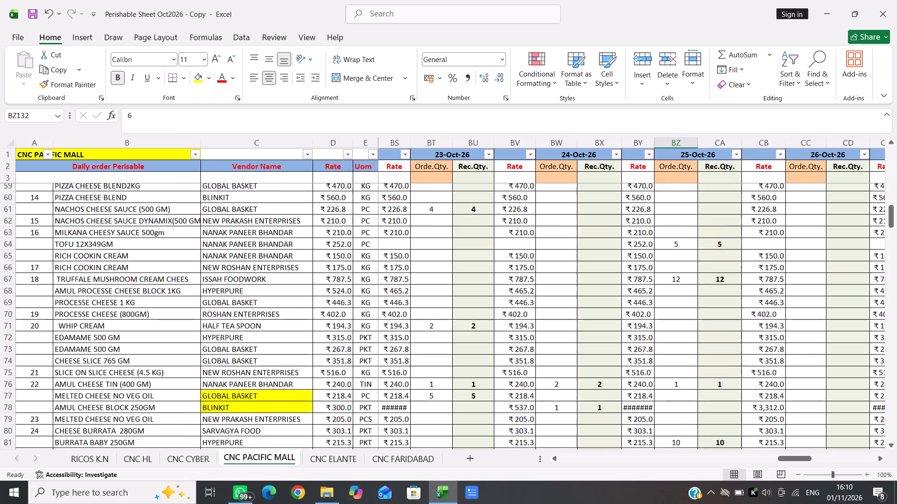
scroll(470, 308, down, 1)
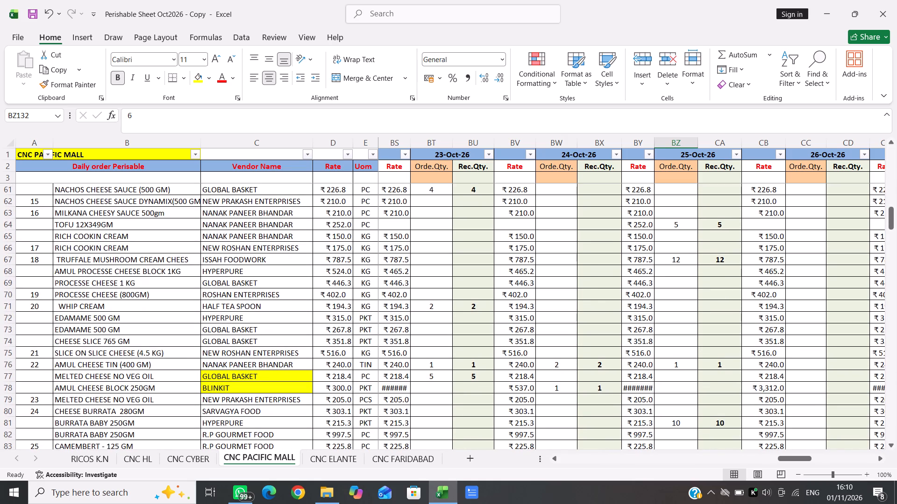
scroll(444, 323, down, 1)
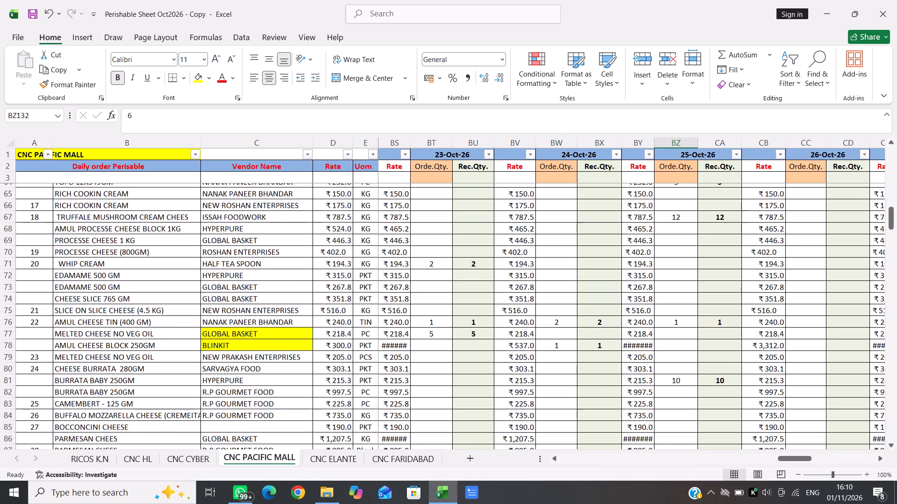
scroll(444, 323, down, 2)
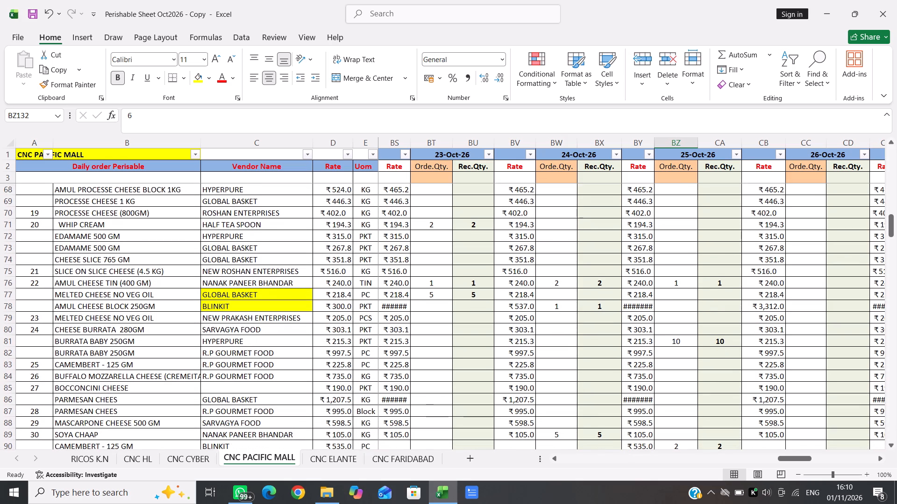
click(437, 343)
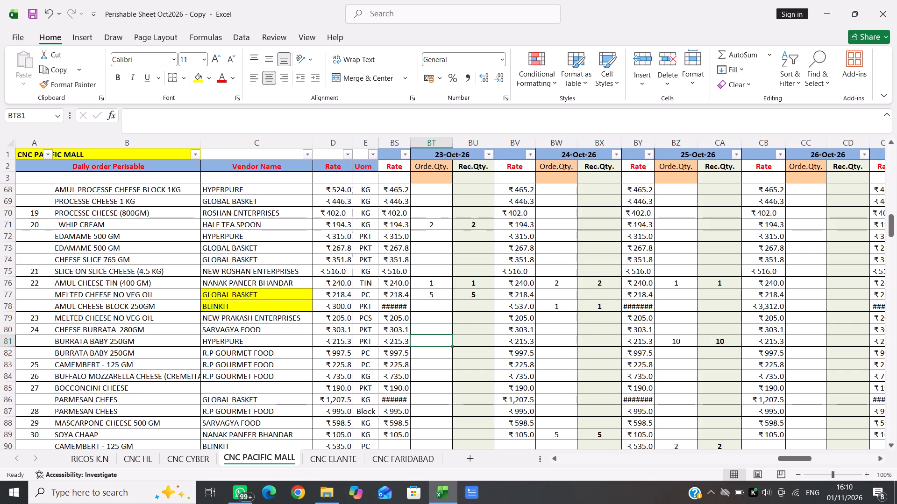
text(12)
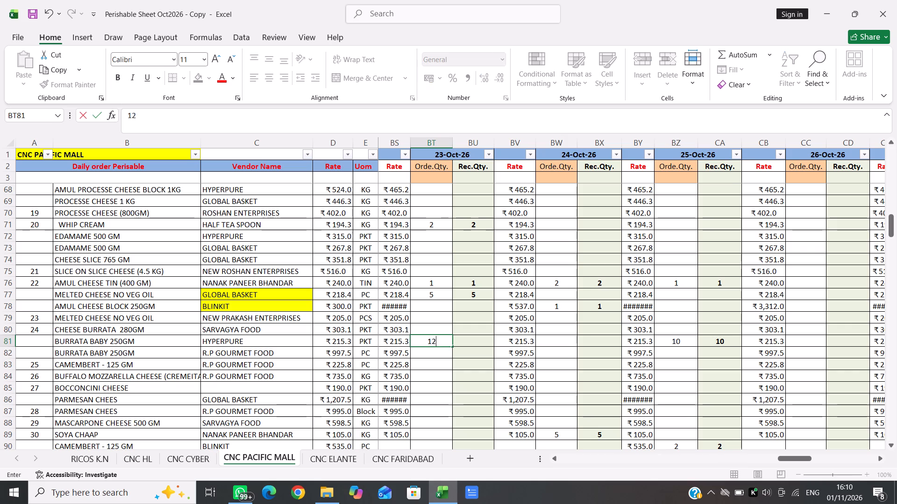
key(Right)
text(12)
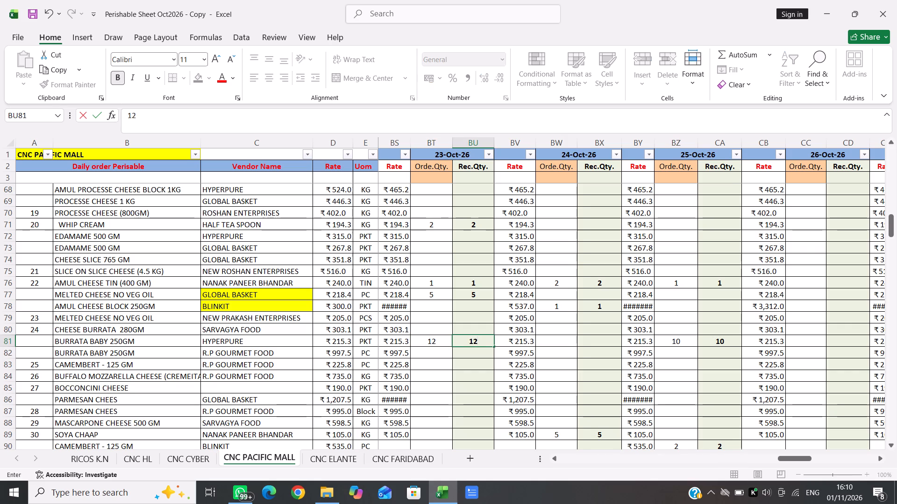
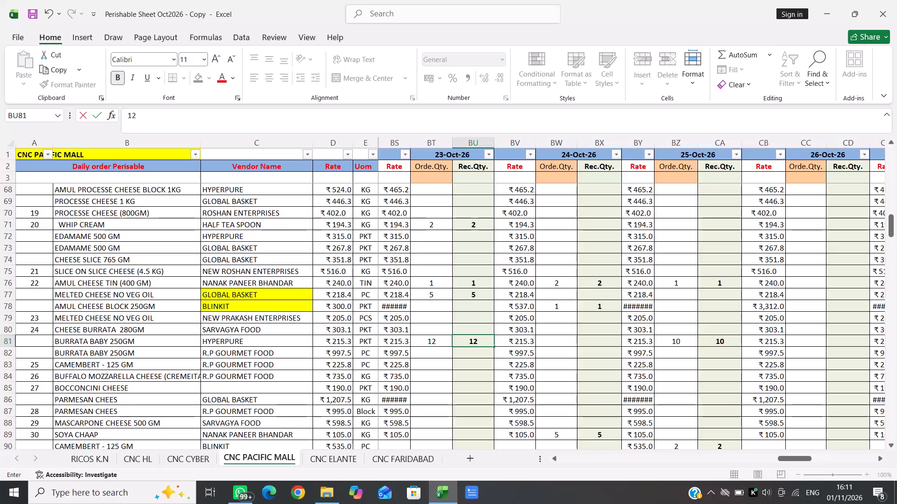
Set the 23-Oct-26 rate of Hyperpure's BURRATA BABY 250GM in row 81 to 232.65.
click(401, 342)
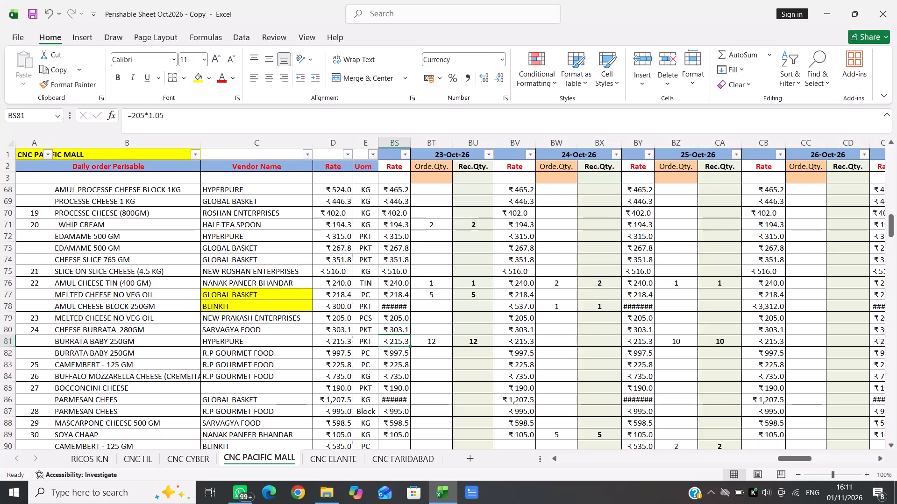
text(232)
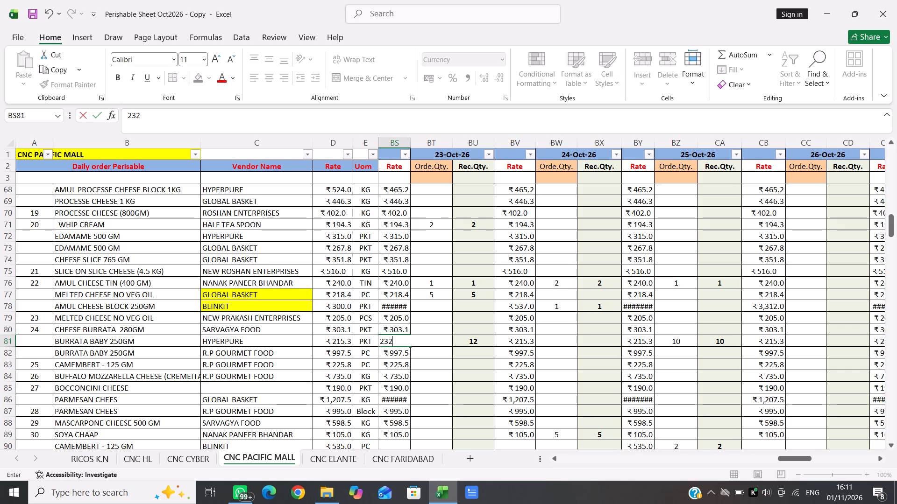
key(period)
text(65)
key(Right)
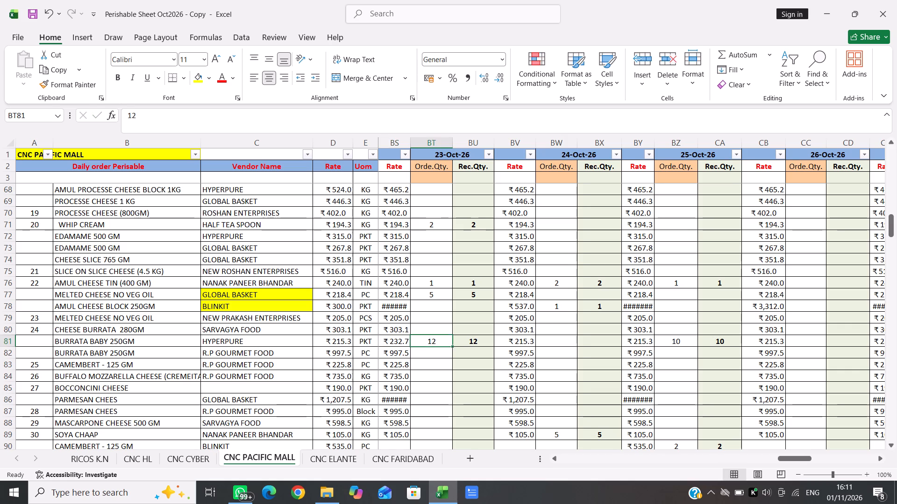
key(Down)
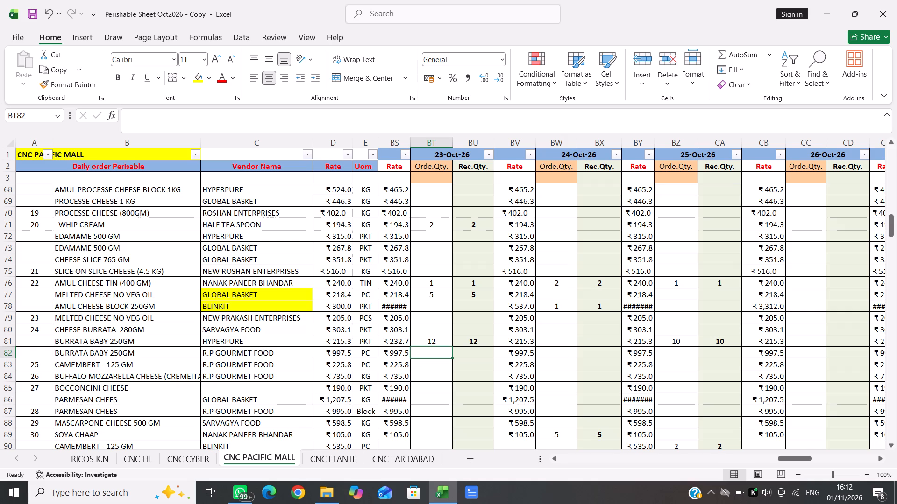
Narrow the 24-Oct-26 Rate column (column BV) slightly so it fits its rate values more tightly.
scroll(401, 342, up, 3)
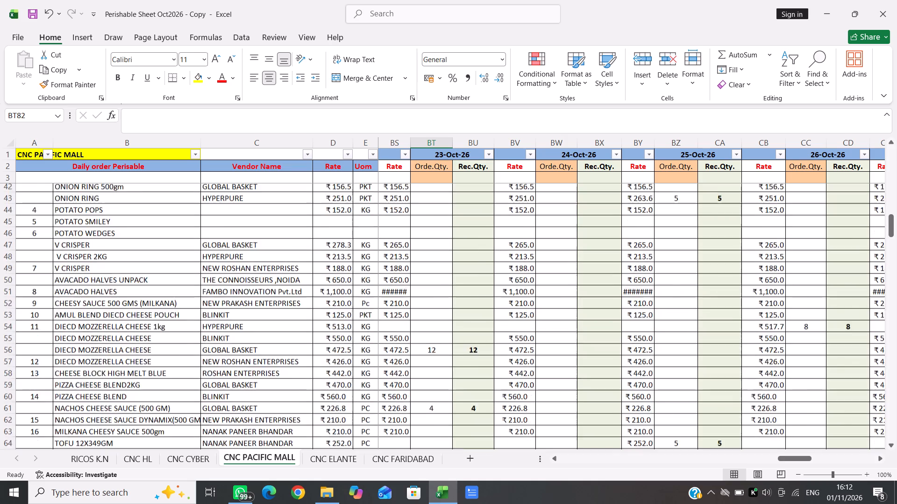
scroll(401, 342, up, 3)
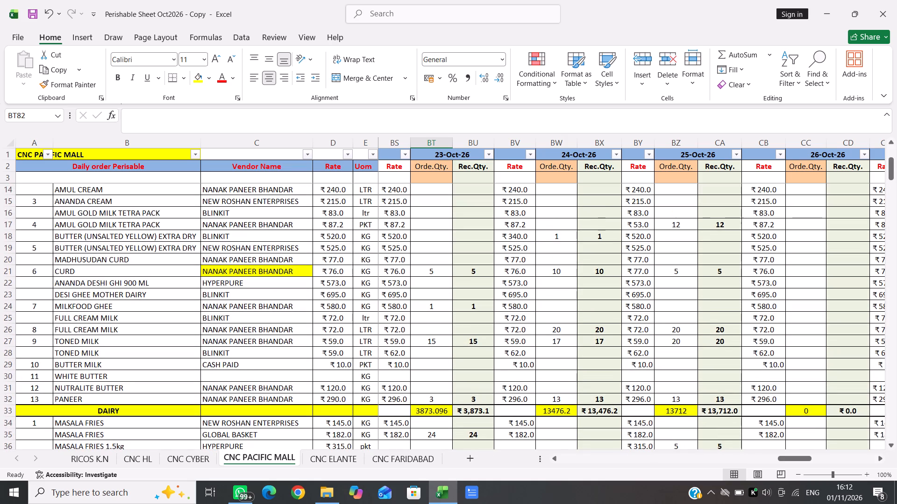
scroll(401, 342, down, 1)
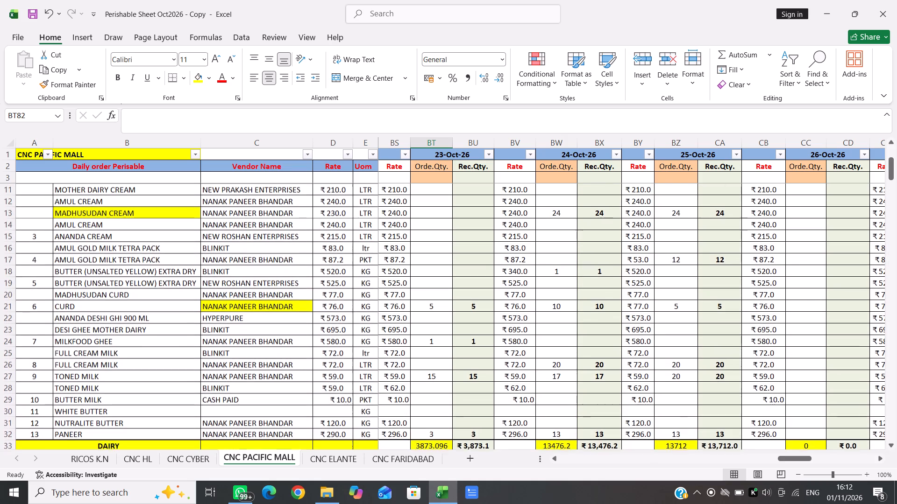
scroll(401, 342, down, 2)
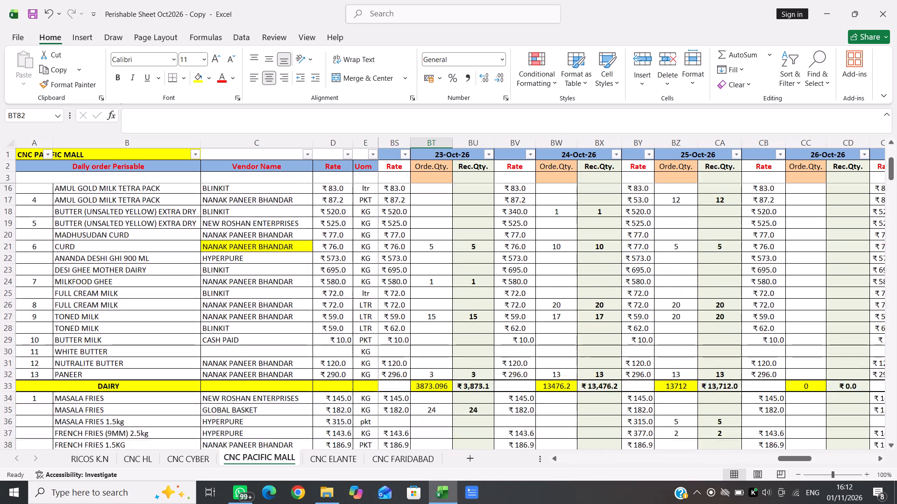
scroll(401, 342, down, 2)
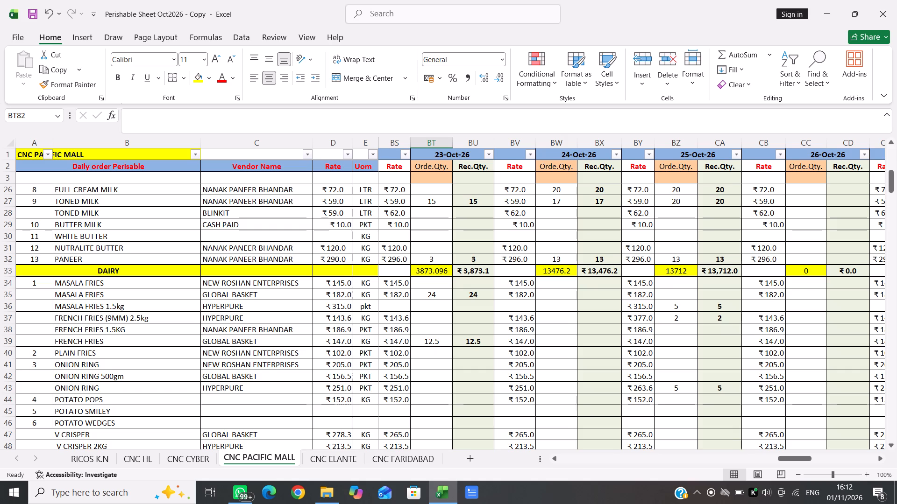
click(429, 318)
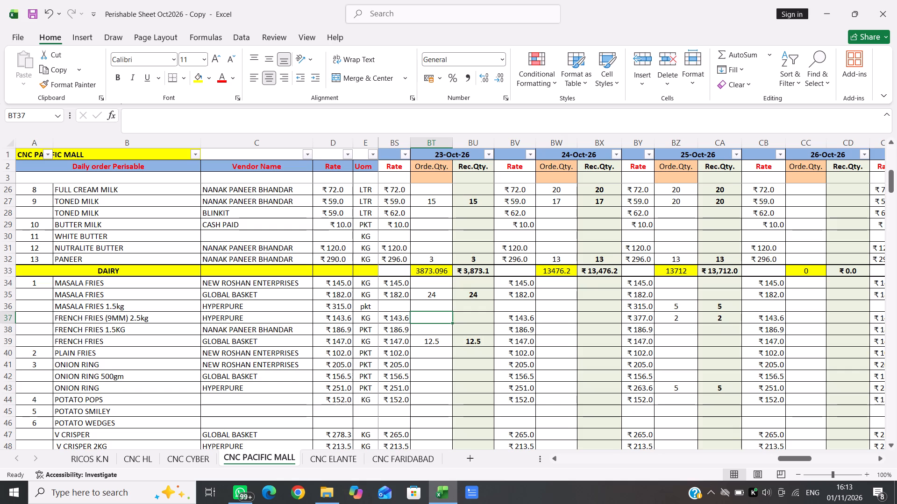
scroll(429, 318, left, 1)
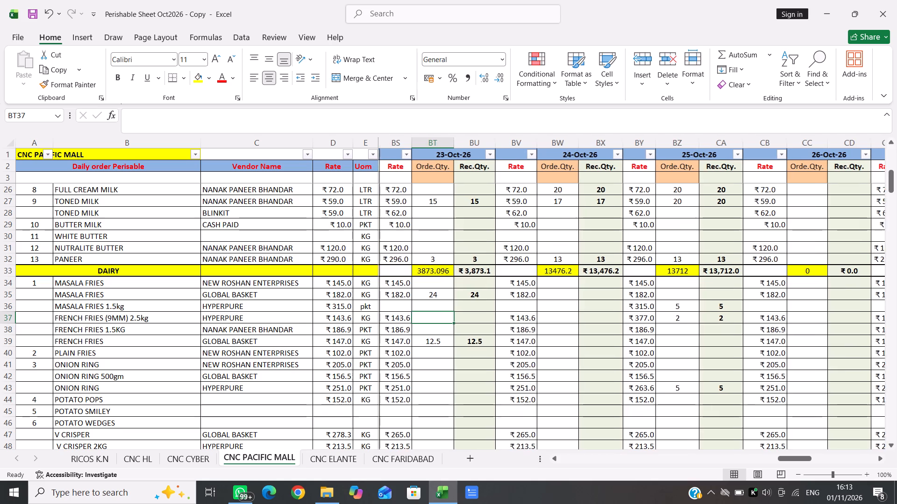
scroll(429, 318, left, 2)
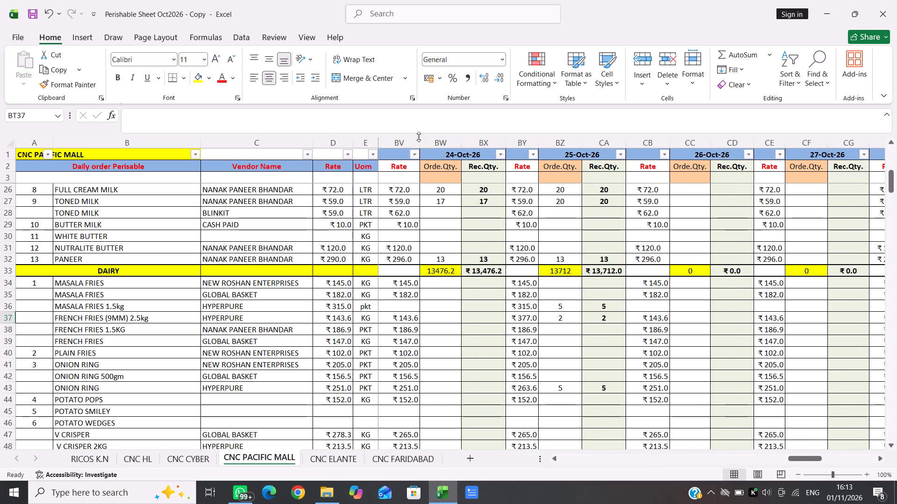
drag(420, 142, 414, 142)
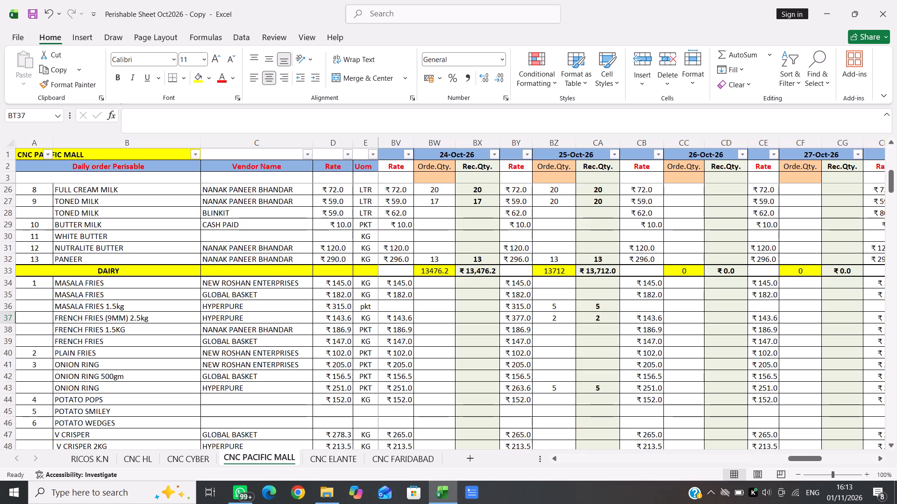
Enter =347*1.05 as the 24-Oct-26 rate of Hyperpure's FRENCH FRIES (9MM) 2.5kg in row 37.
scroll(401, 316, right, 2)
scroll(401, 316, left, 1)
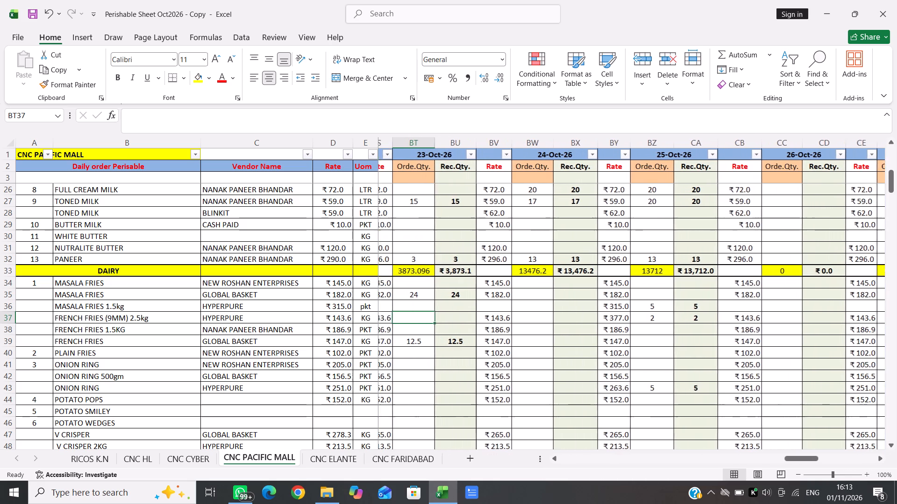
scroll(401, 316, left, 2)
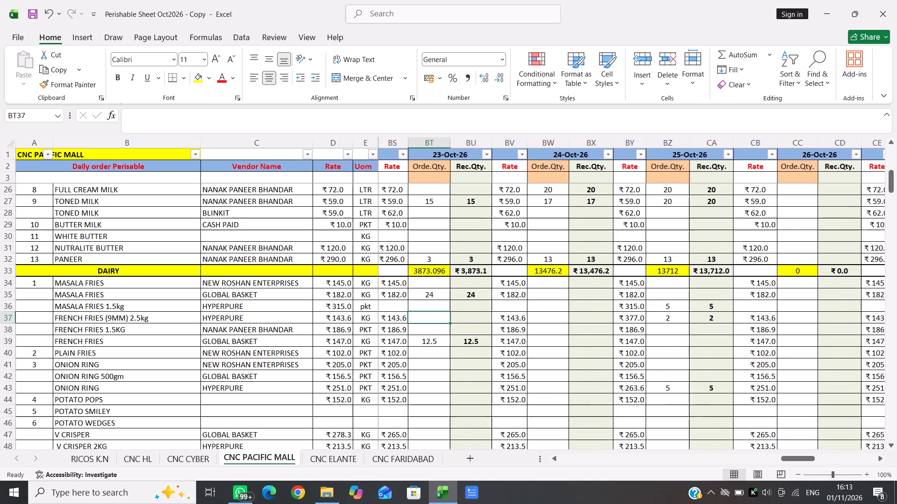
scroll(401, 316, left, 1)
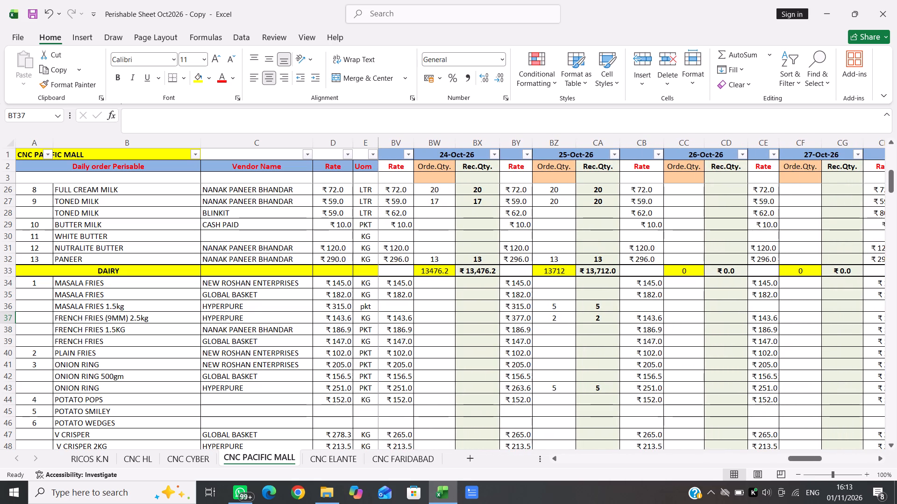
click(397, 308)
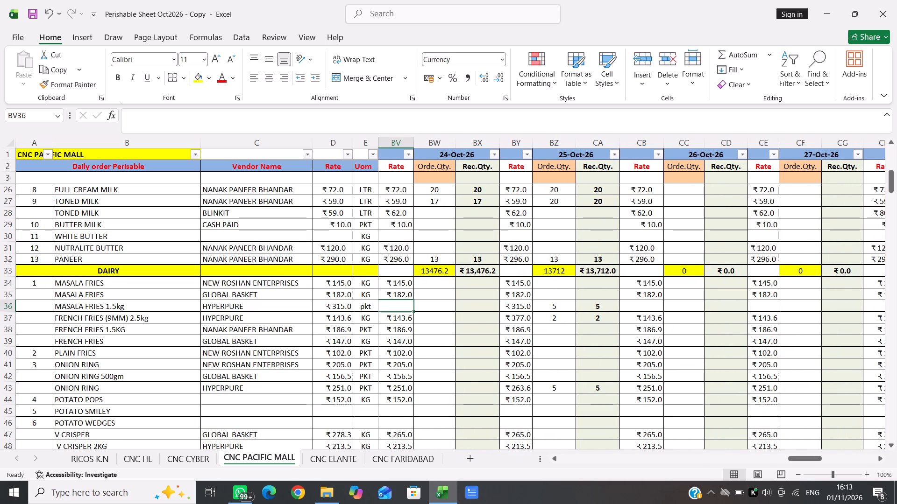
click(406, 317)
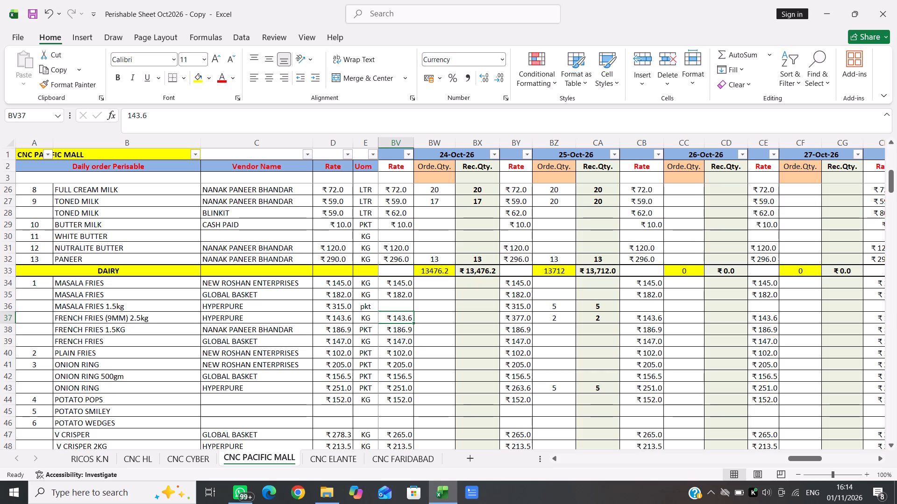
key(equal)
text(347)
key(asterisk)
text(1.05)
key(Return)
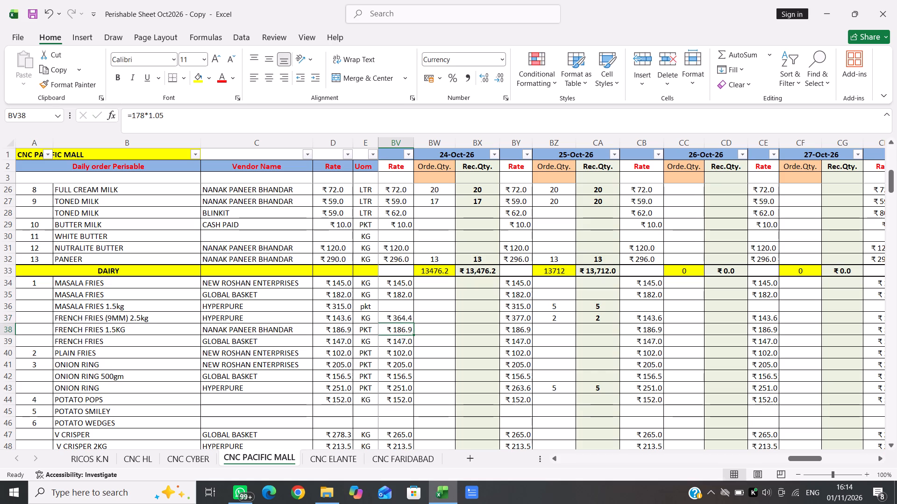
Enter 4 as both the ordered and received quantity of Hyperpure's FRENCH FRIES (9MM) 2.5kg for 24-Oct-26.
click(433, 318)
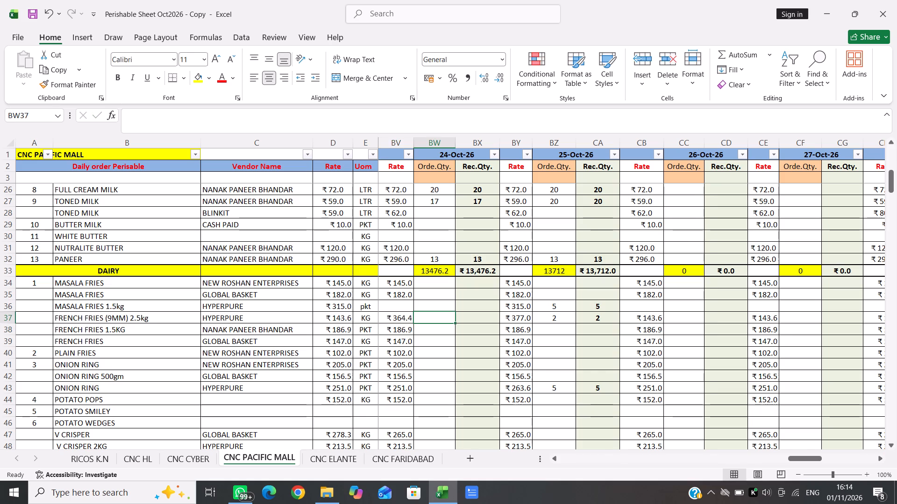
key(4)
key(Right)
key(4)
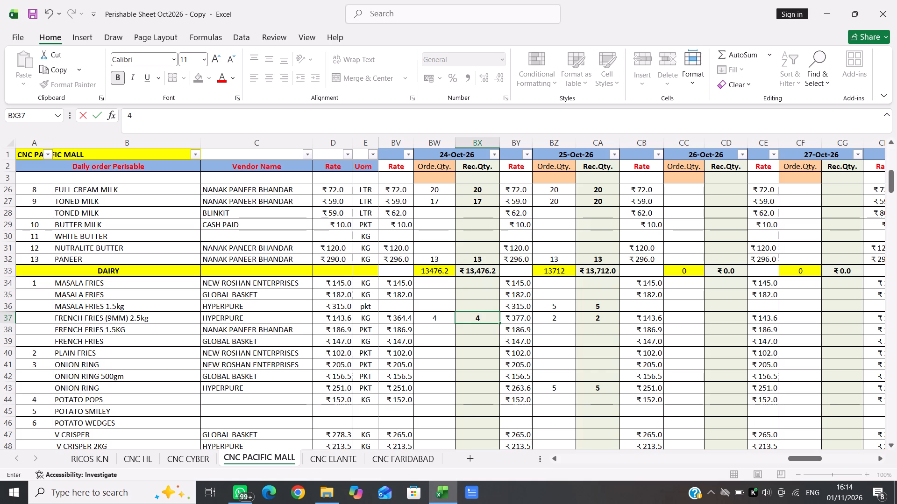
For Hyperpure's MASALA FRIES 1.5kg on 24-Oct-26, enter =300*1.05 as the rate and 12 as both the ordered and received quantity.
click(390, 306)
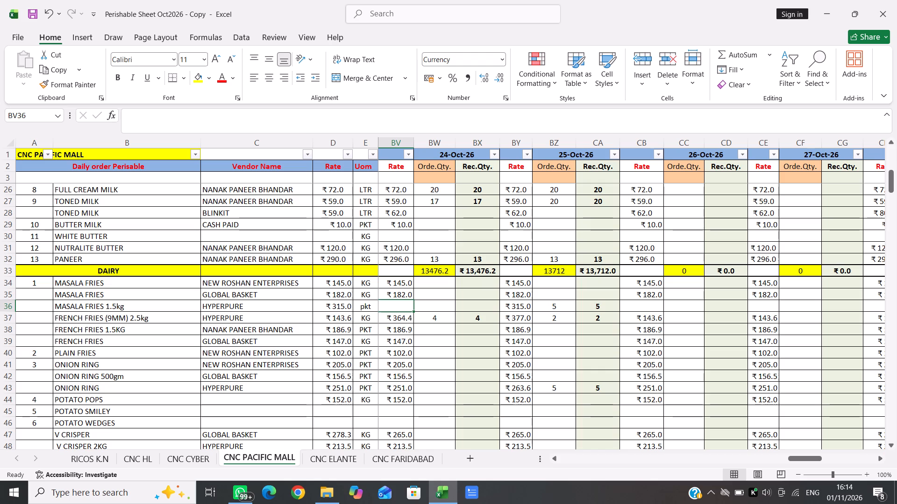
key(equal)
text(300)
text(*1.05)
key(Return)
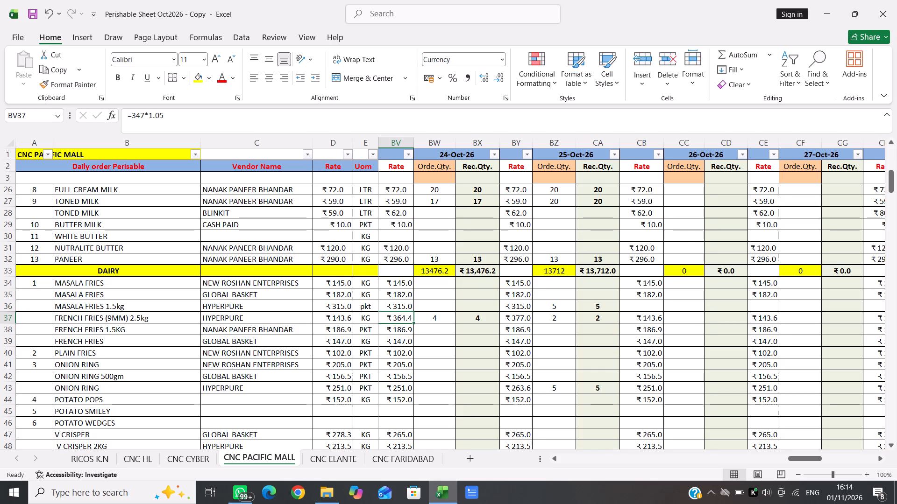
click(433, 308)
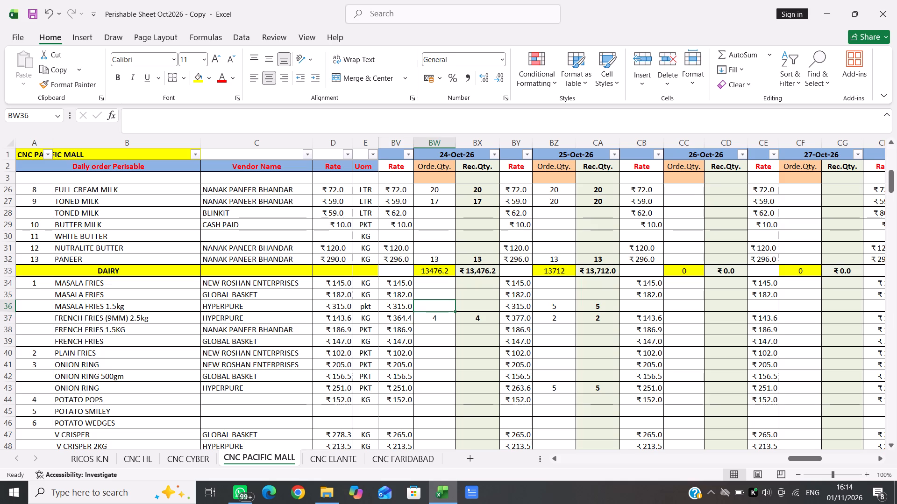
Enter 12 as both the ordered and received quantity of Hyperpure's MASALA FRIES 1.5kg for 24-Oct-26.
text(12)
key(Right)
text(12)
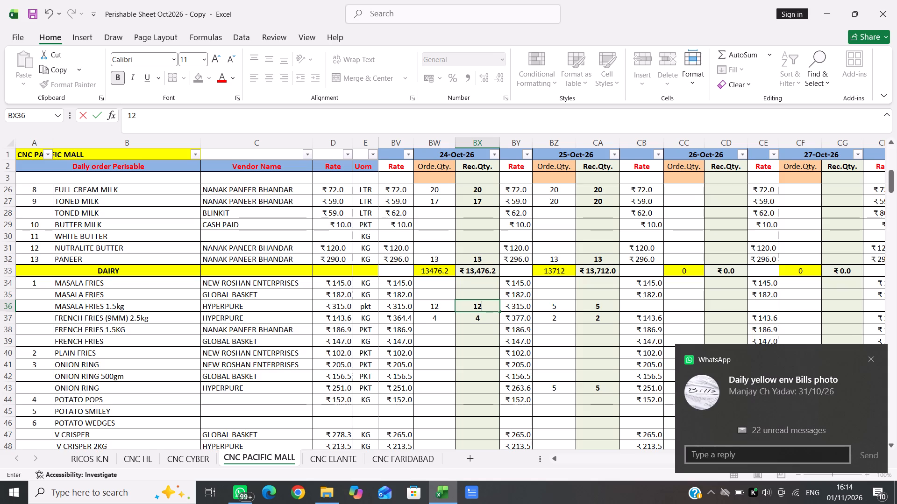
Select the 24-Oct-26 ordered quantity cell of Hyperpure's V CRISPER 2KG in row 48.
scroll(434, 357, down, 1)
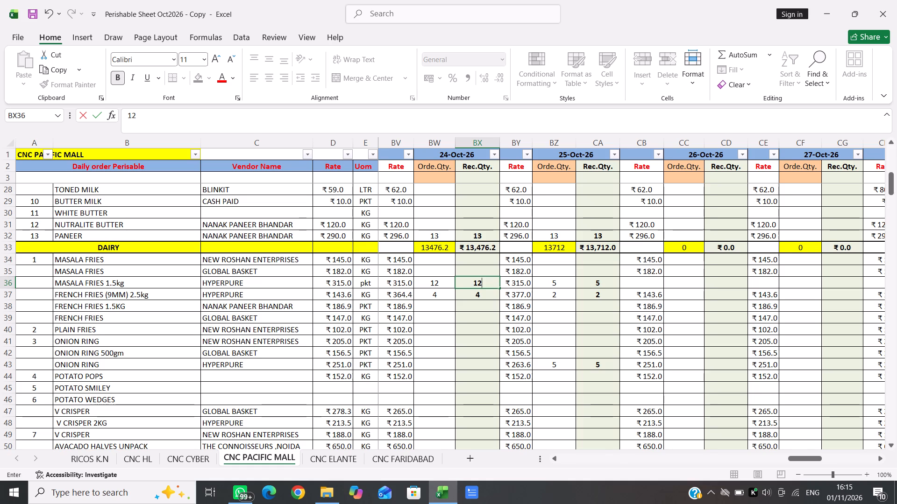
click(421, 422)
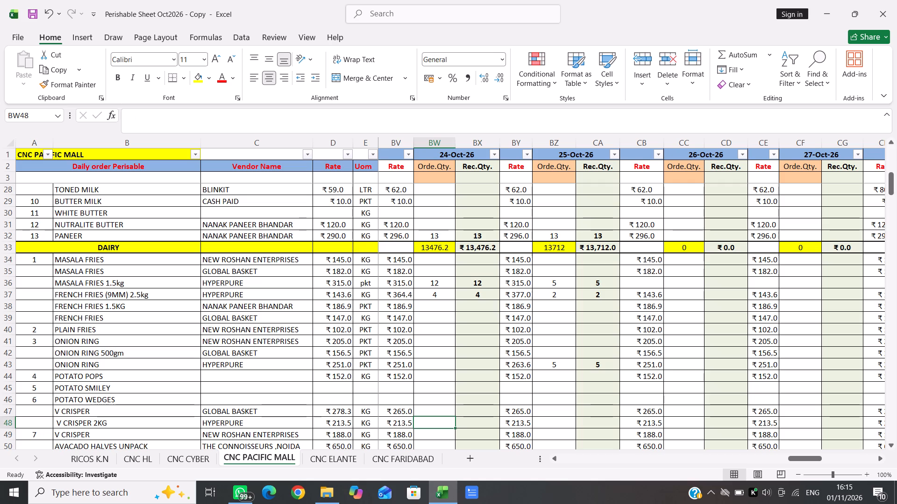
Enter 10 as both the ordered and received quantity of Hyperpure's V CRISPER 2KG for 24-Oct-26 in row 48.
text(10)
key(Right)
text(10)
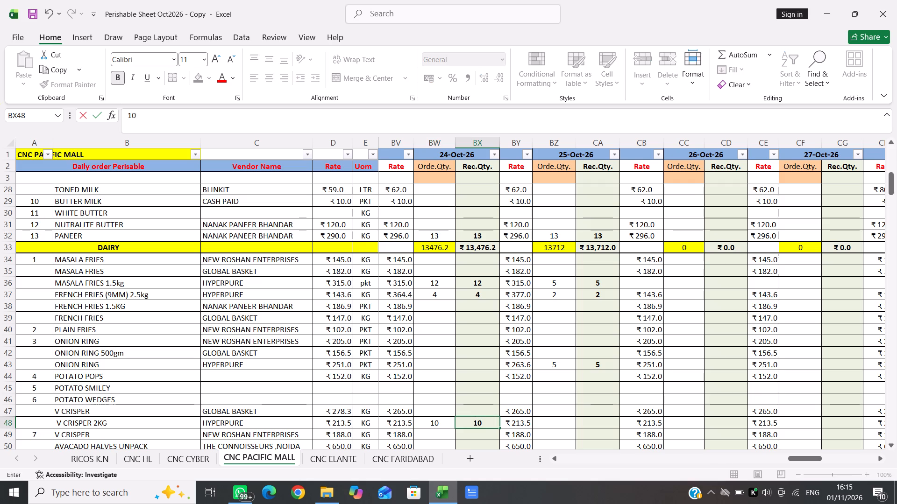
Enter =427*1.05 as the 24-Oct-26 rate of Hyperpure's V CRISPER 2KG in row 48.
click(404, 424)
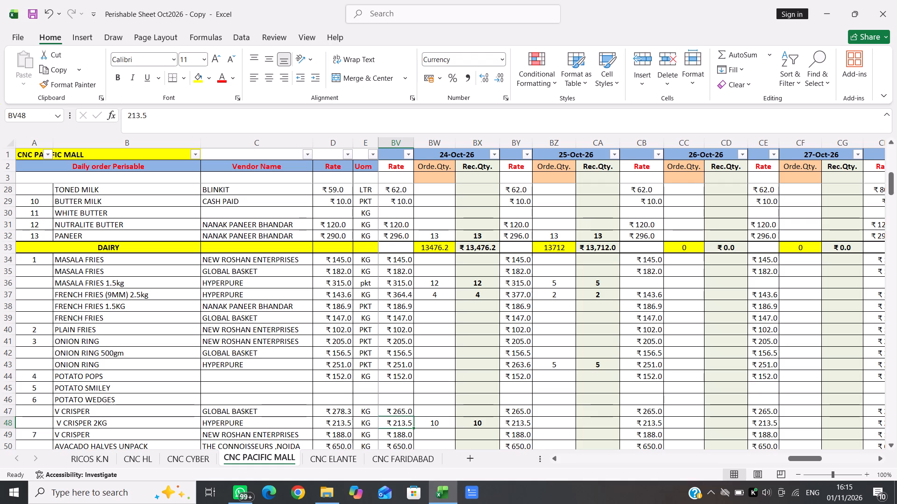
key(4)
key(BackSpace)
key(BackSpace)
key(BackSpace)
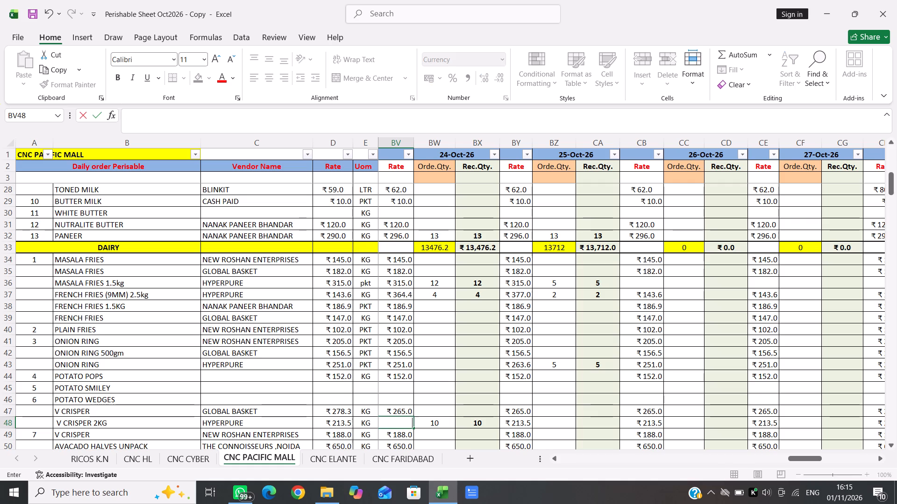
key(equal)
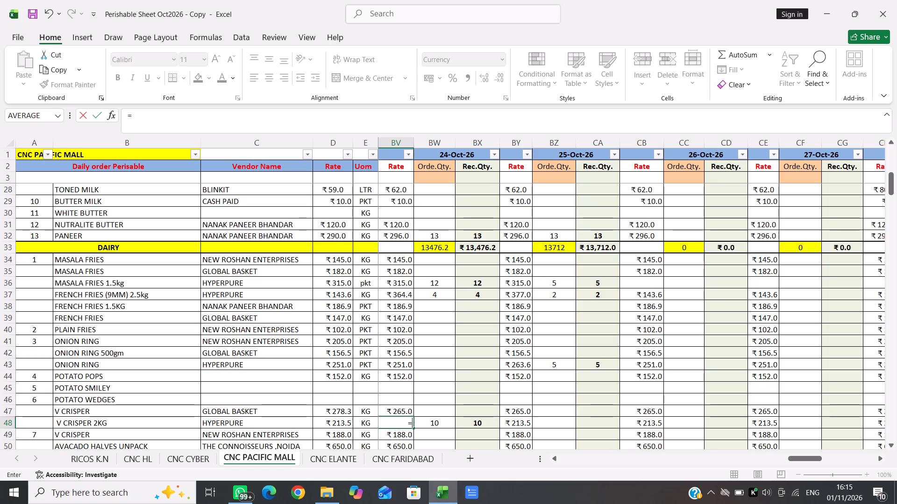
text(427)
text(*1.05)
key(Return)
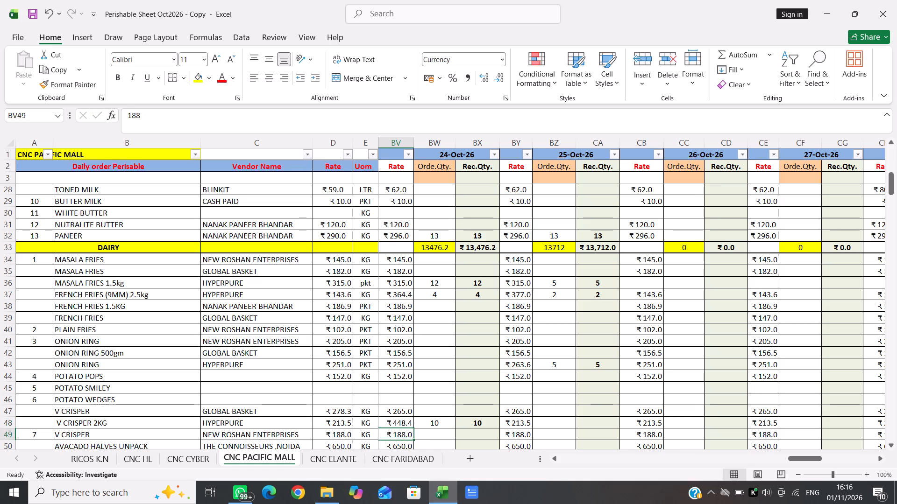
Look through the cheese, butchery, seafood and frozen rows for the next Hyperpure item to fill in for 24-Oct-26.
click(438, 420)
scroll(438, 420, down, 1)
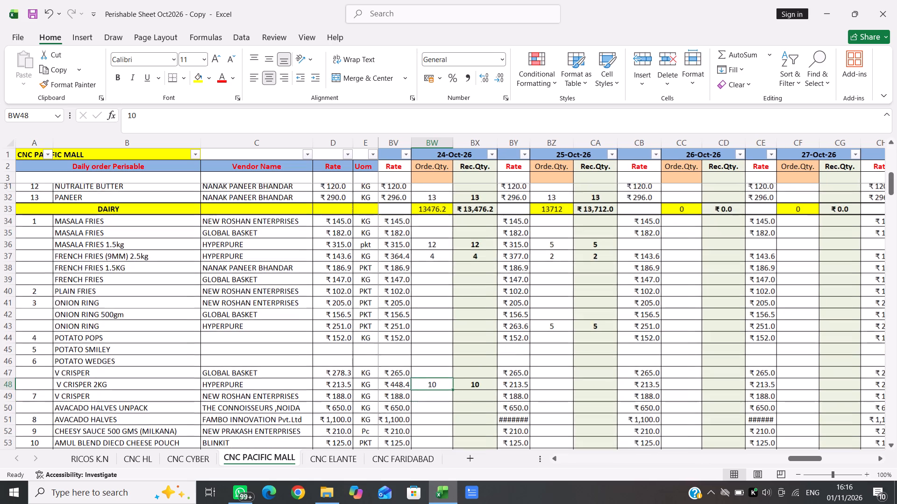
scroll(438, 420, down, 1)
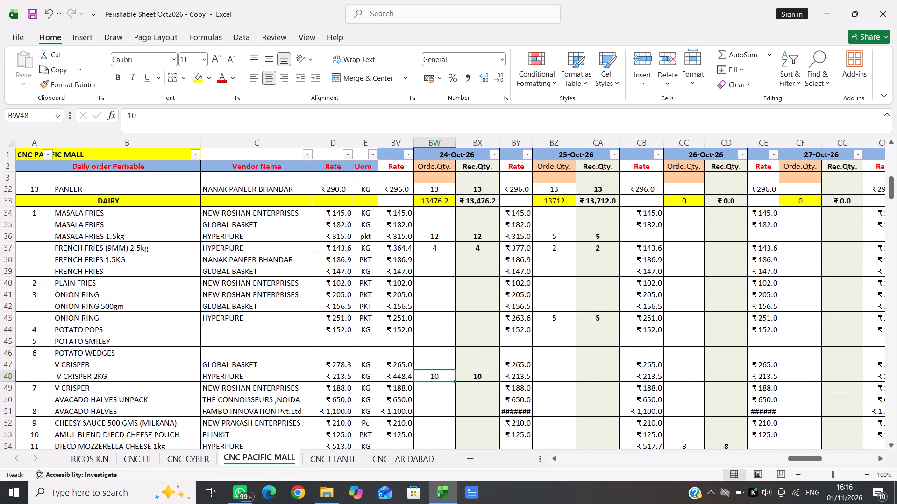
scroll(438, 420, down, 6)
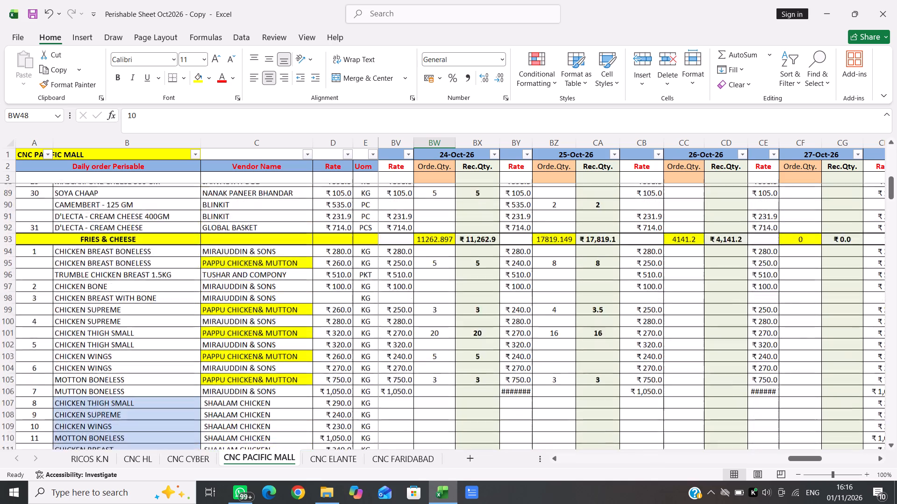
scroll(438, 420, down, 5)
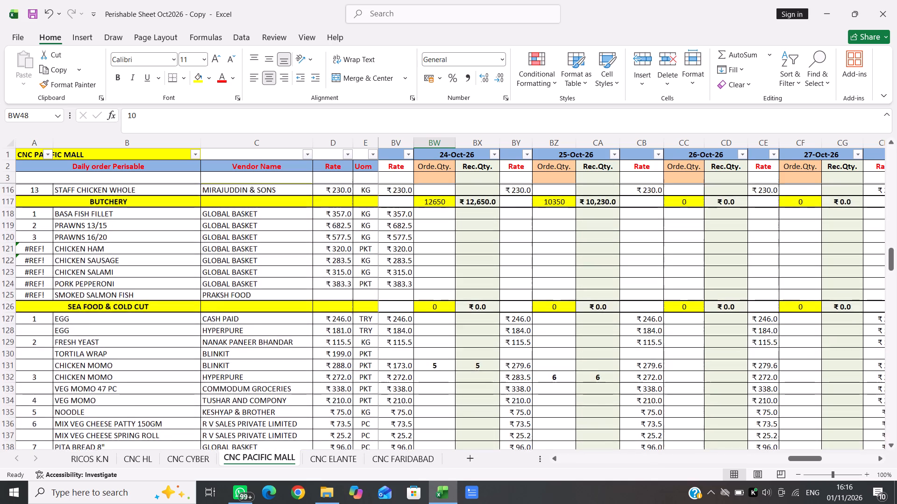
scroll(438, 420, down, 2)
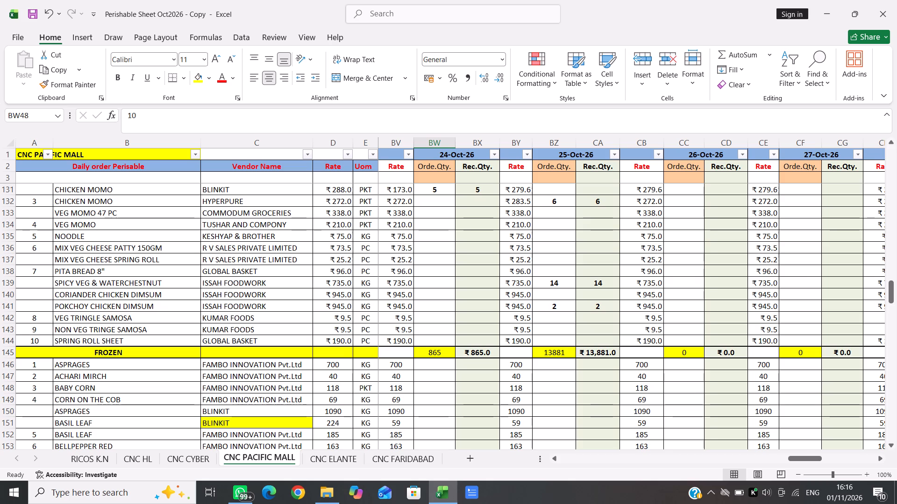
scroll(97, 256, up, 1)
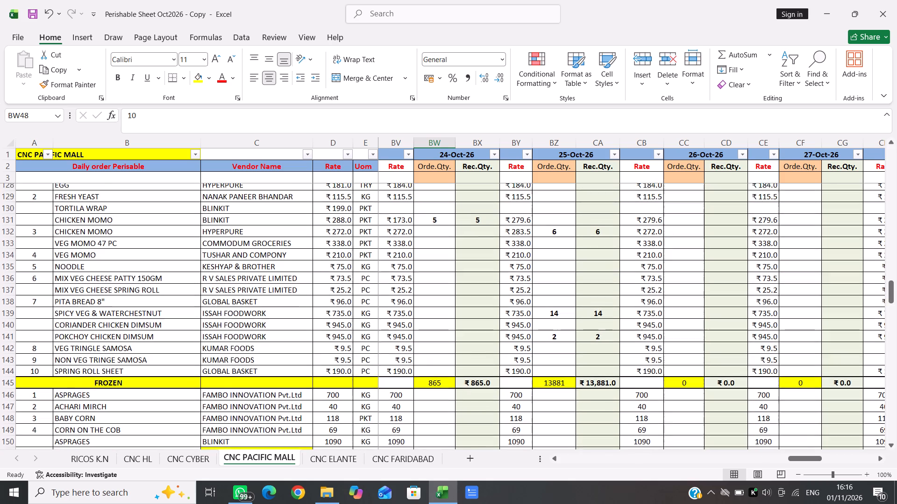
scroll(97, 256, up, 1)
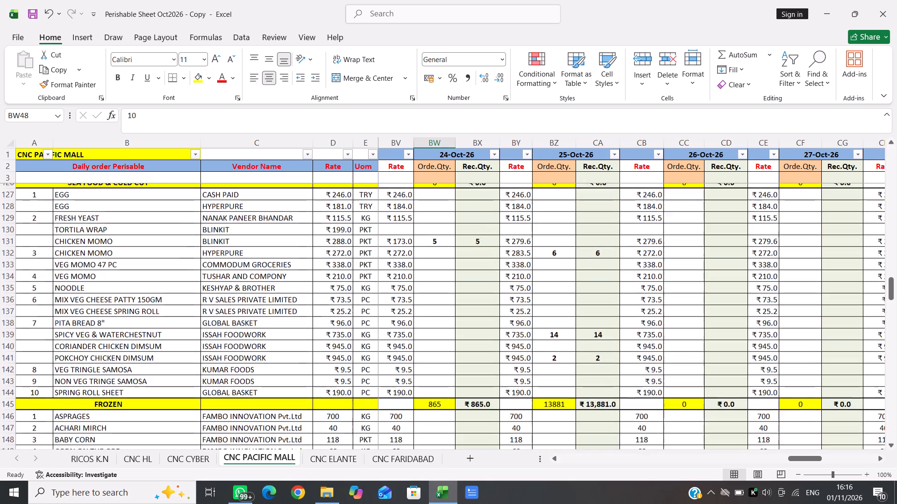
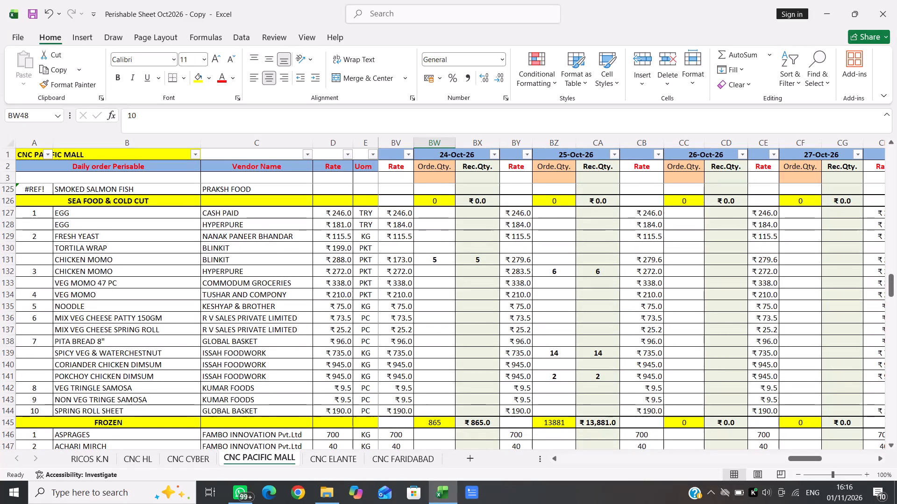
Insert a row above Blinkit's CHICKEN MOMO and enter TORTILA WRAP as the item with HYPERPURE as the vendor.
click(66, 262)
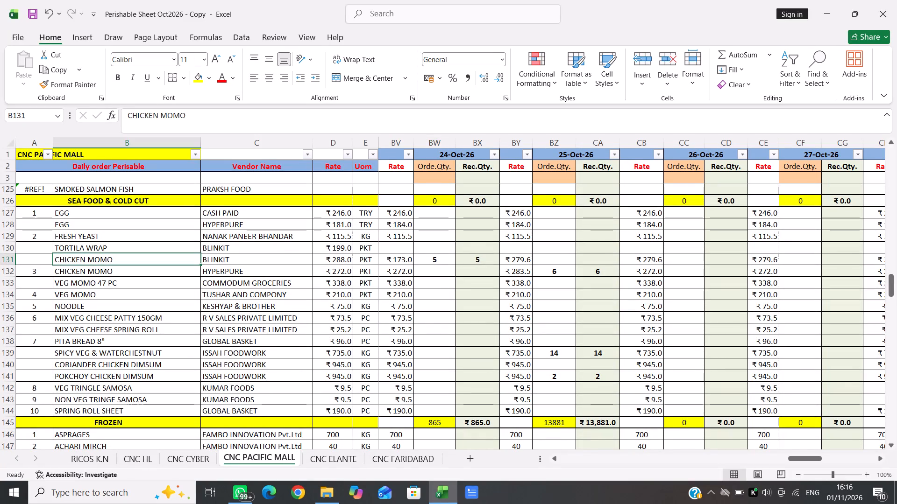
key(shift+space)
key(ctrl+shift+equal)
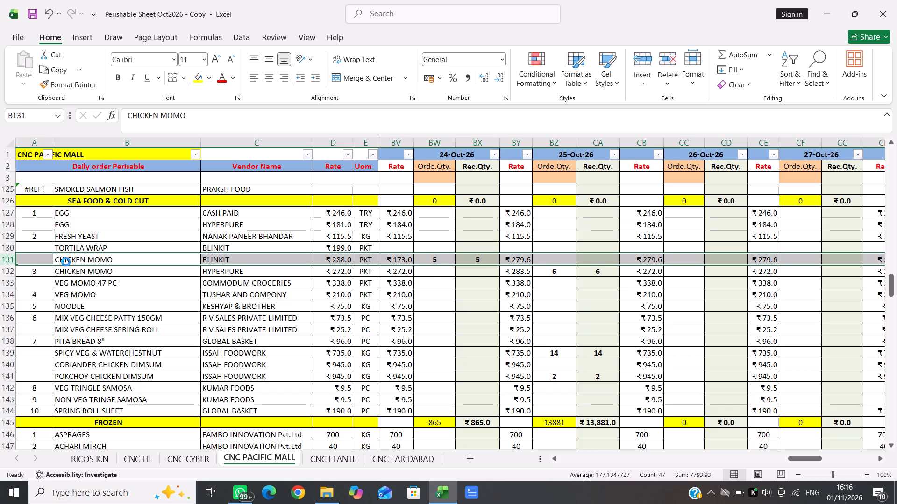
click(66, 262)
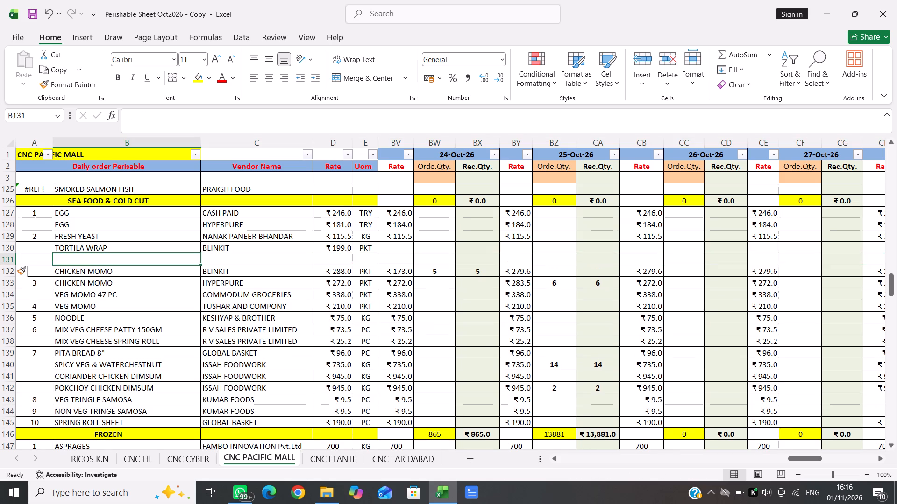
key(t)
key(BackSpace)
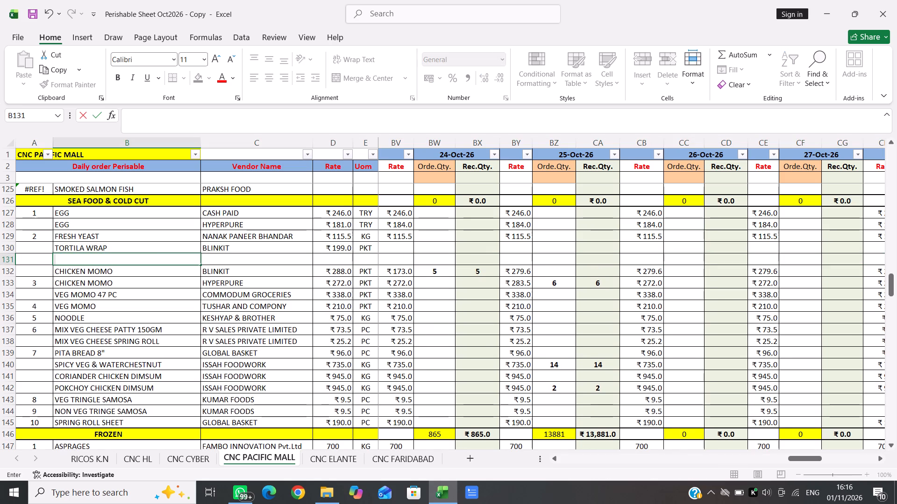
key(t)
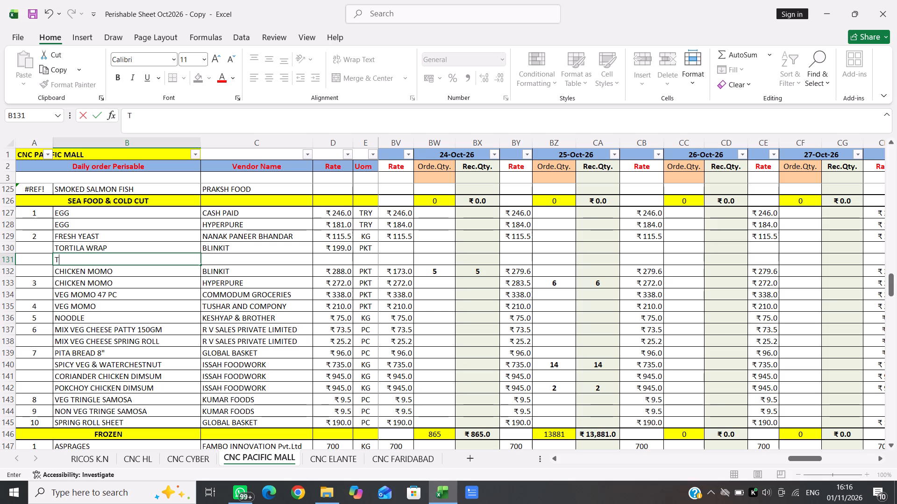
key(o)
key(t)
key(BackSpace)
text(RT)
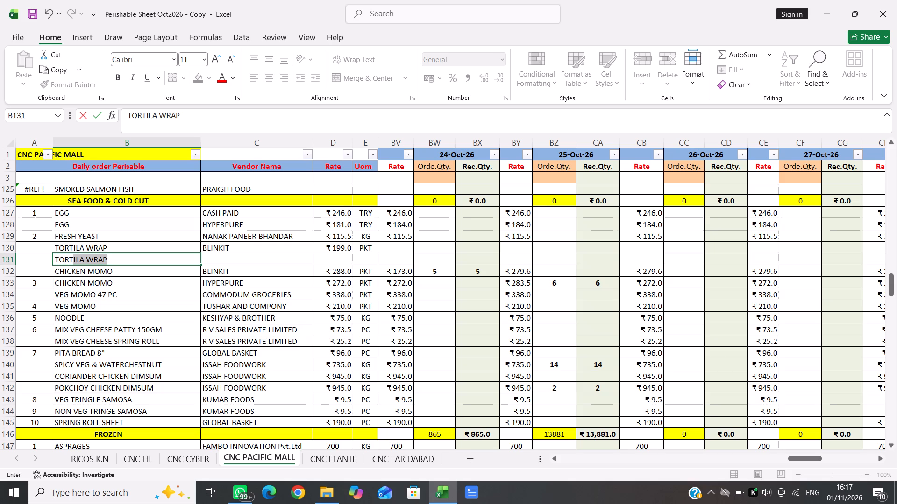
text(ILA)
key(Right)
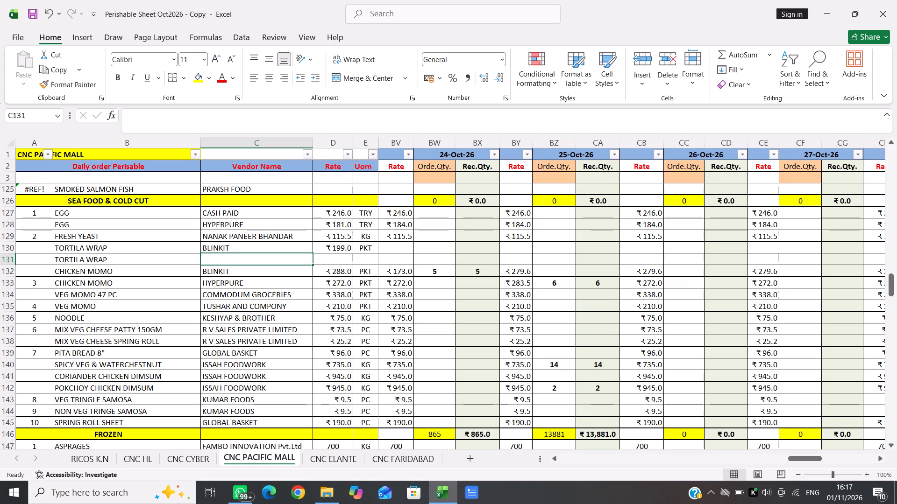
text(HY)
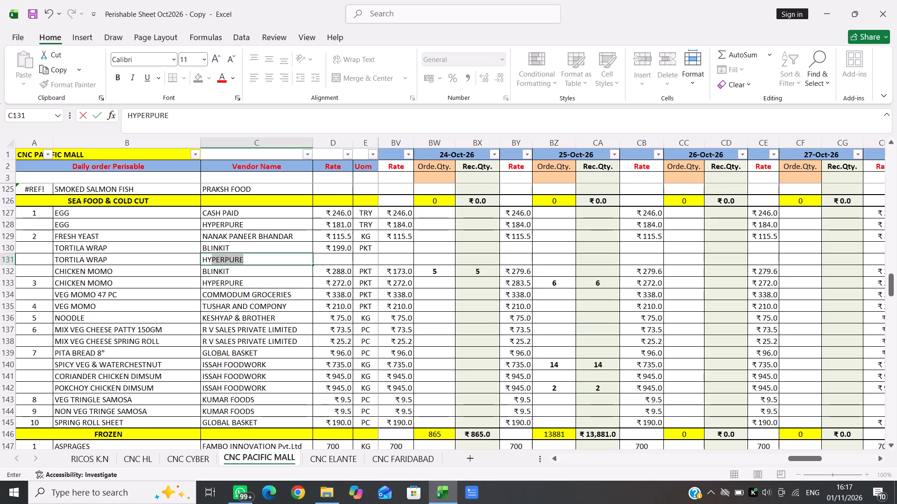
Add the pack size to Hyperpure's item name in row 131 so it reads TORTILA WRAP 768GM.
double_click(126, 259)
key(space)
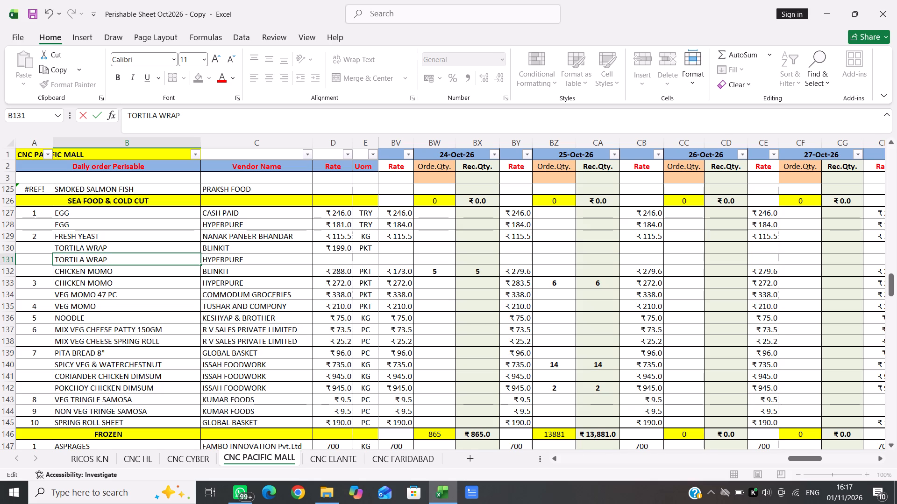
text(768)
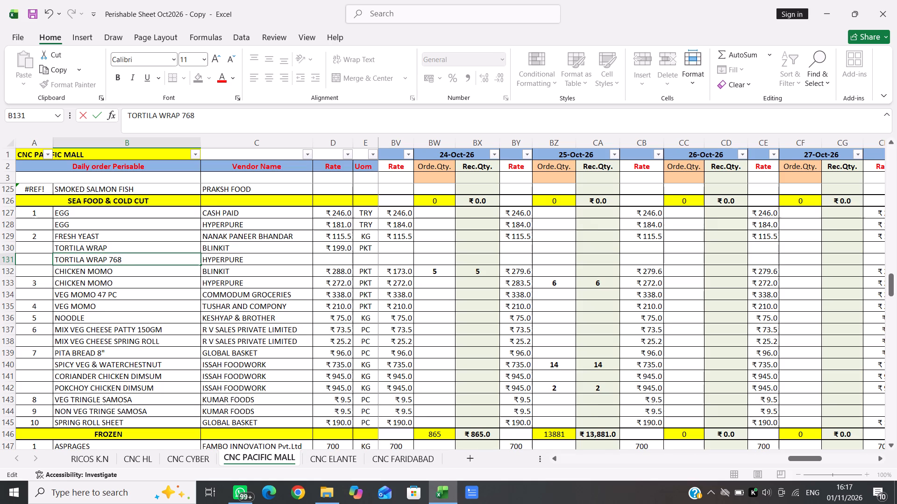
text(GM)
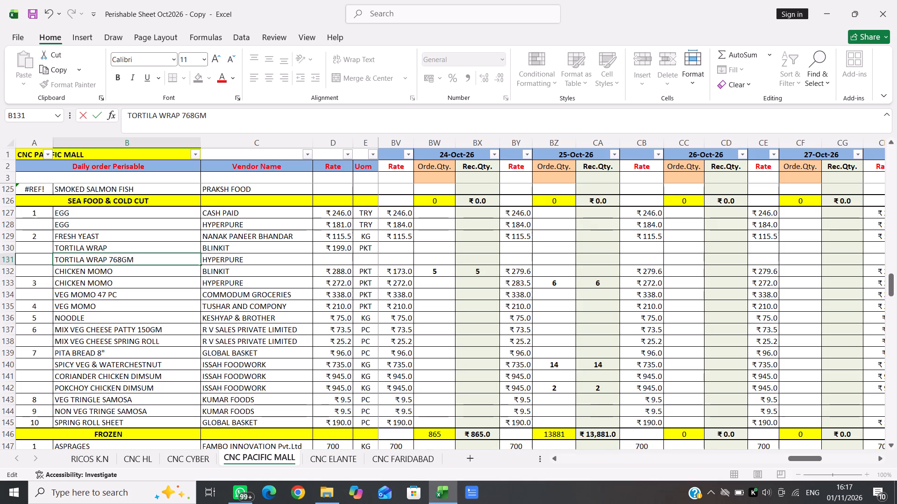
Set the base rate of Hyperpure's TORTILA WRAP 768GM to 158 and its unit of measure to PKT.
click(340, 258)
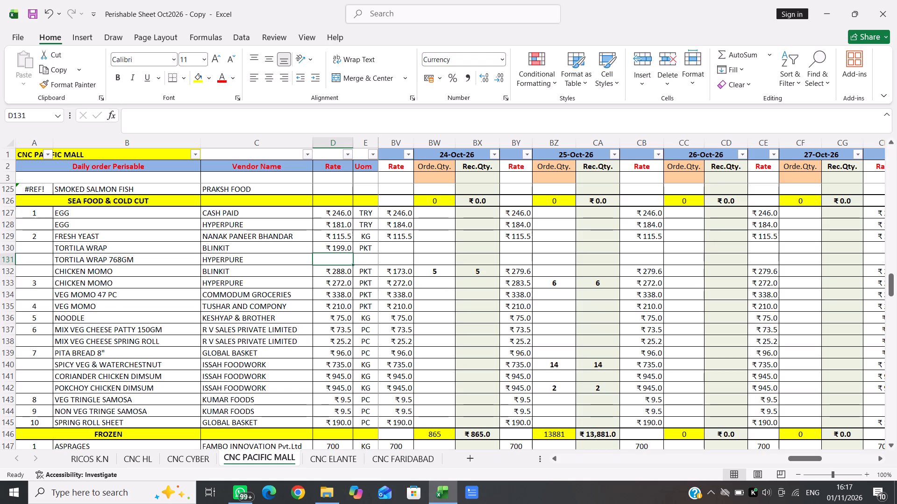
key(equal)
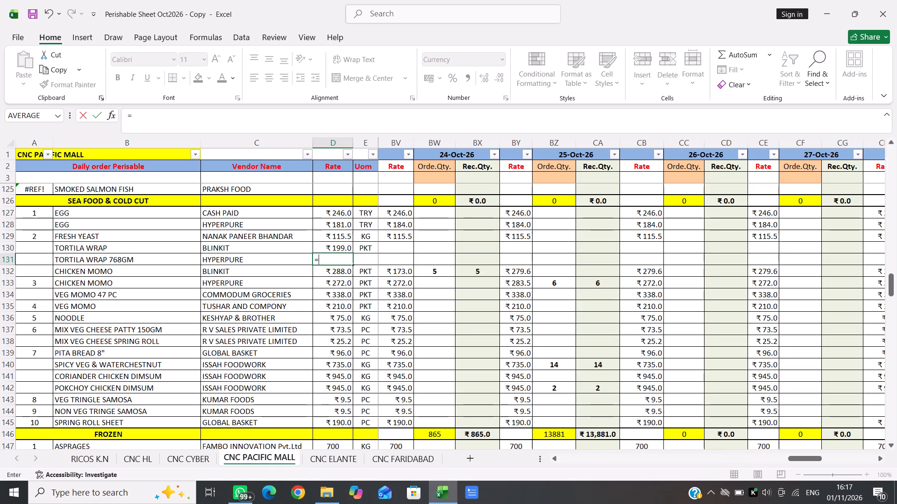
key(BackSpace)
text(158)
key(Right)
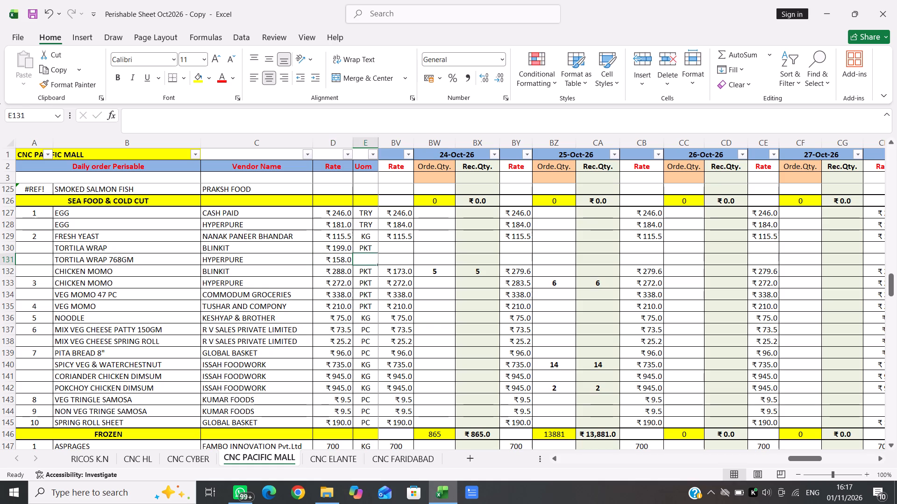
text(PKT)
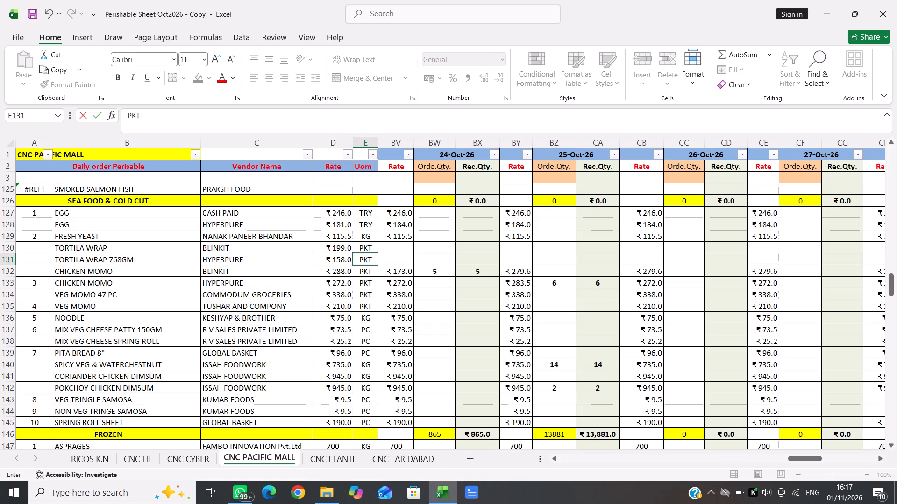
For Hyperpure's TORTILA WRAP 768GM on 24-Oct-26, enter 158 as the rate and 5 as both the ordered and received quantity.
click(390, 262)
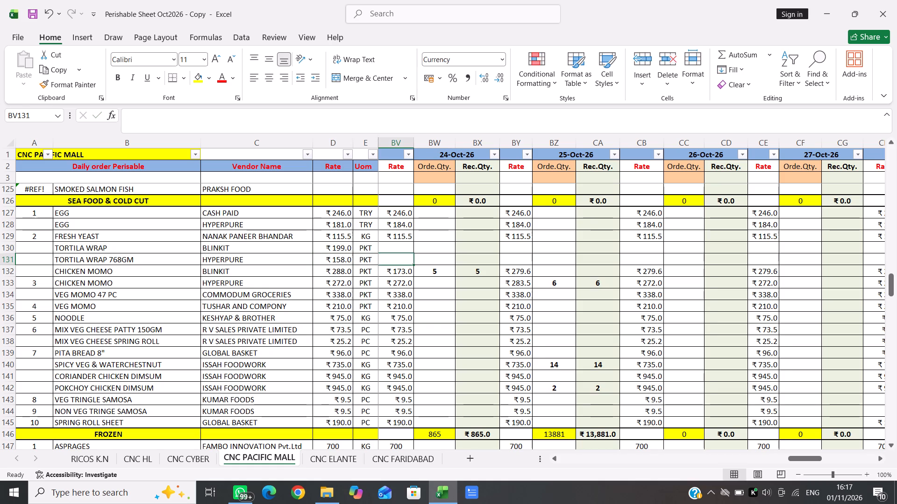
text(158)
key(Right)
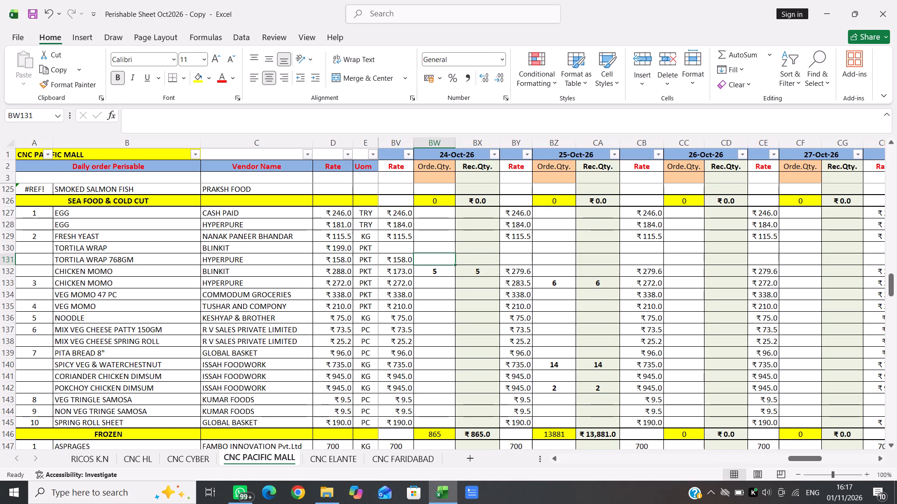
key(5)
key(Right)
key(5)
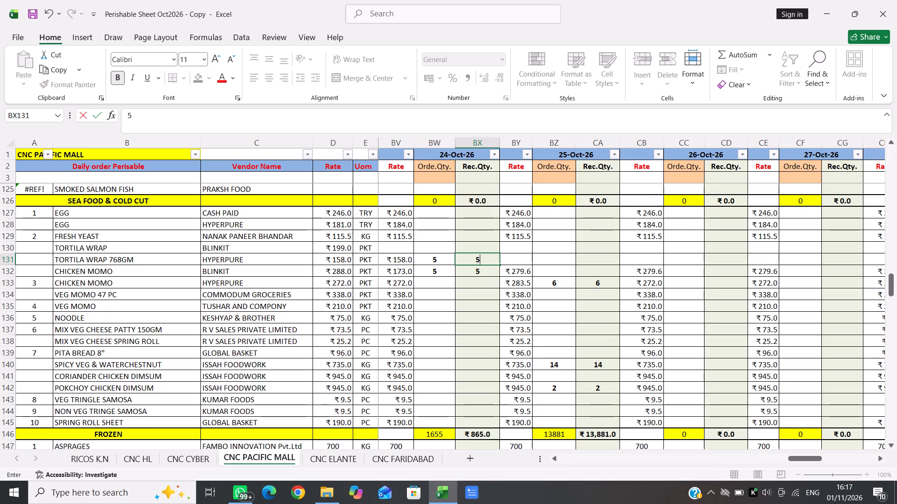
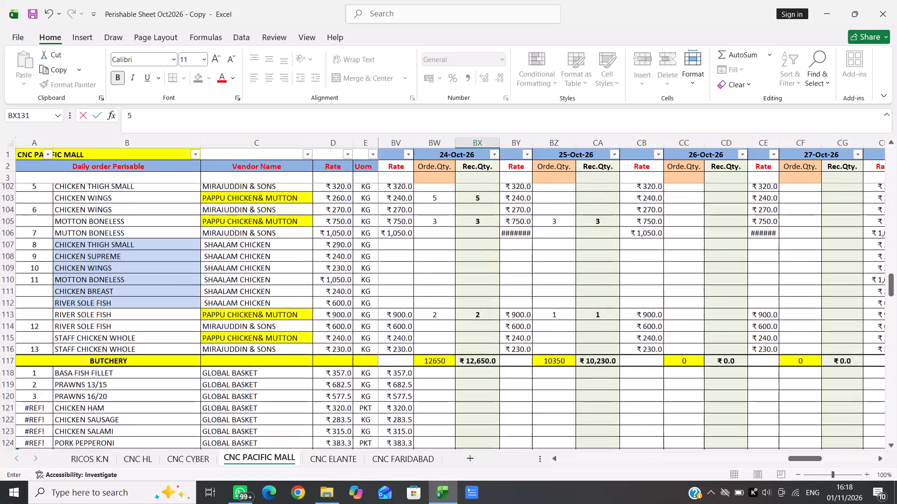
Set the 22-Oct-26 rate for Hyperpure's CHICKEN MOMO with the formula =257*1.05.
scroll(390, 262, down, 1)
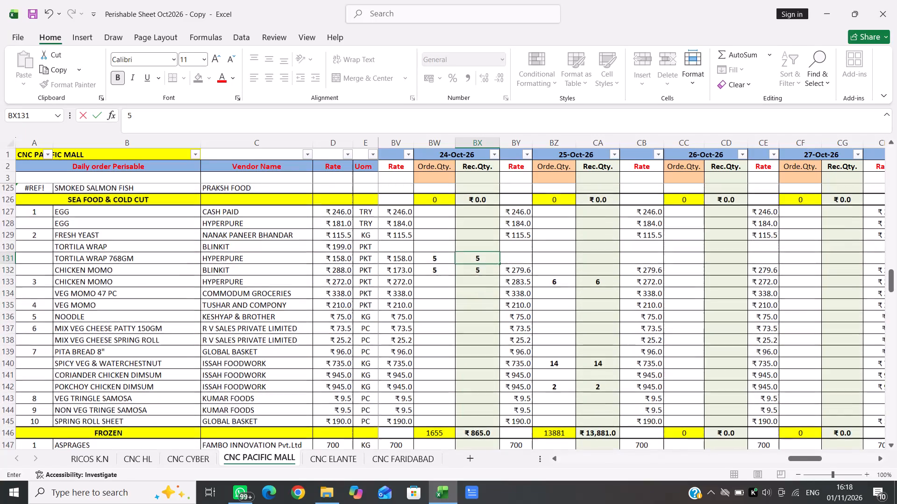
scroll(390, 262, down, 1)
scroll(390, 262, right, 7)
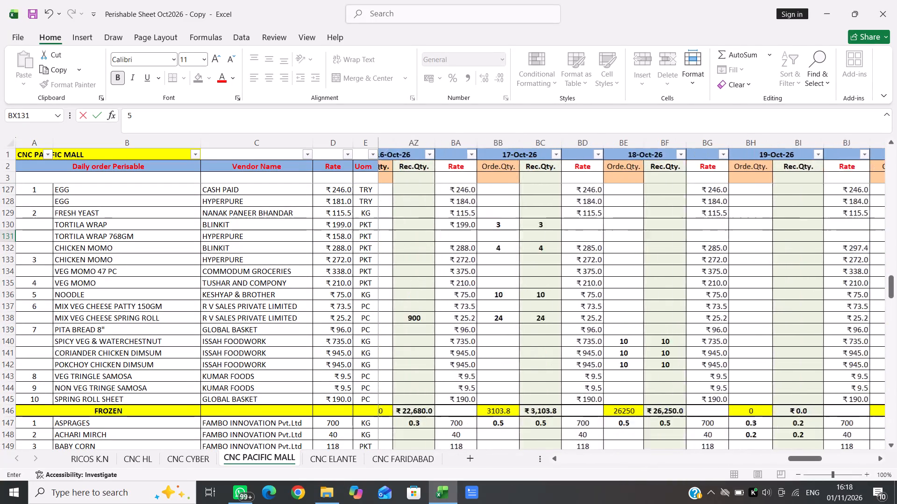
scroll(390, 262, left, 6)
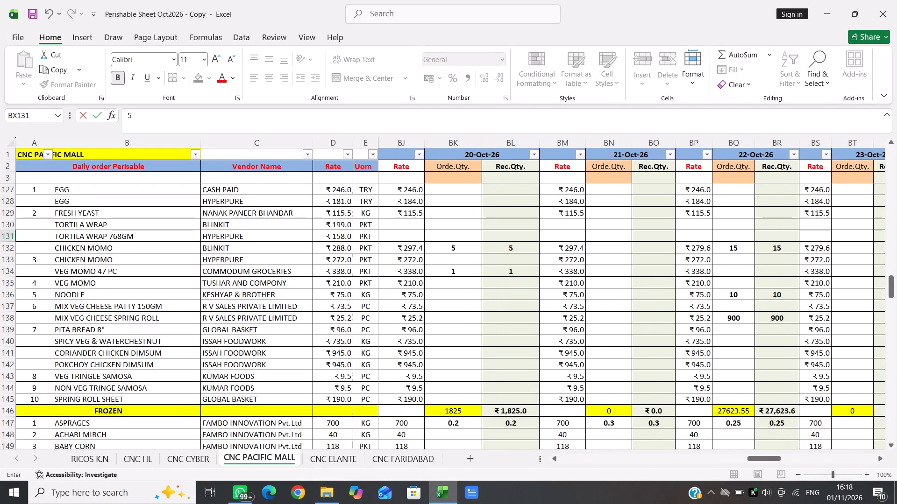
scroll(390, 262, left, 5)
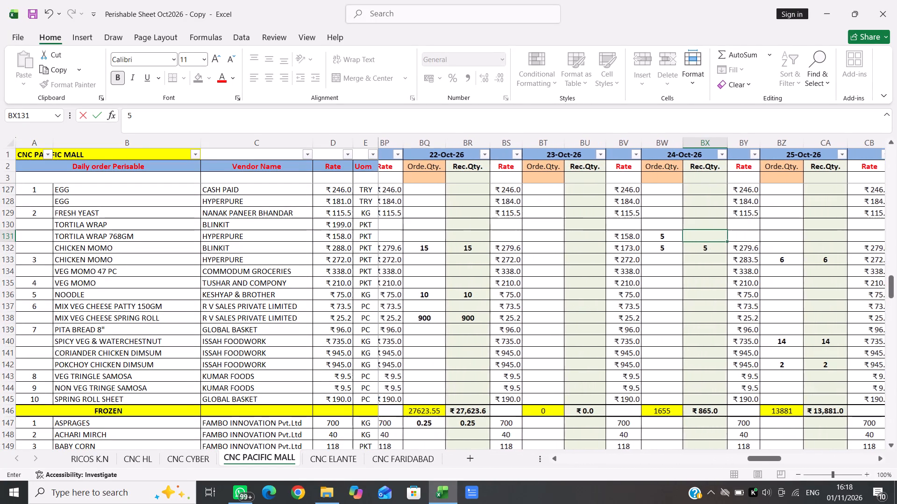
scroll(390, 262, left, 2)
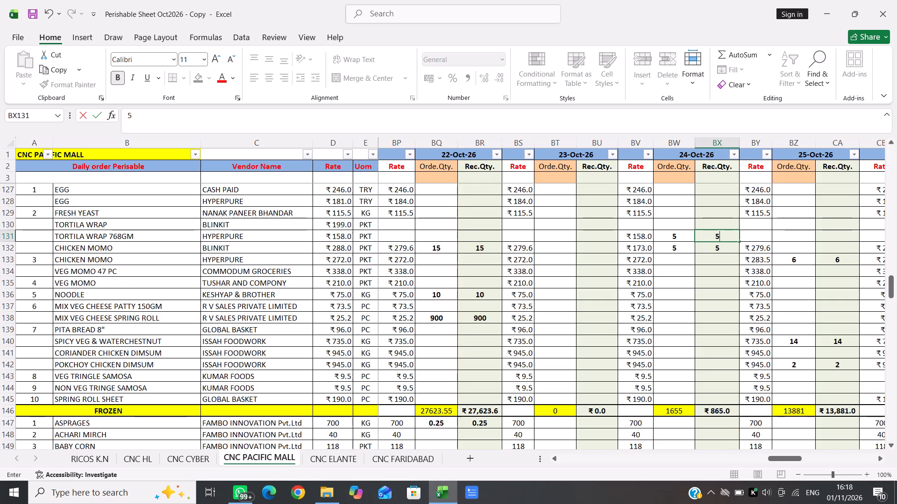
click(404, 259)
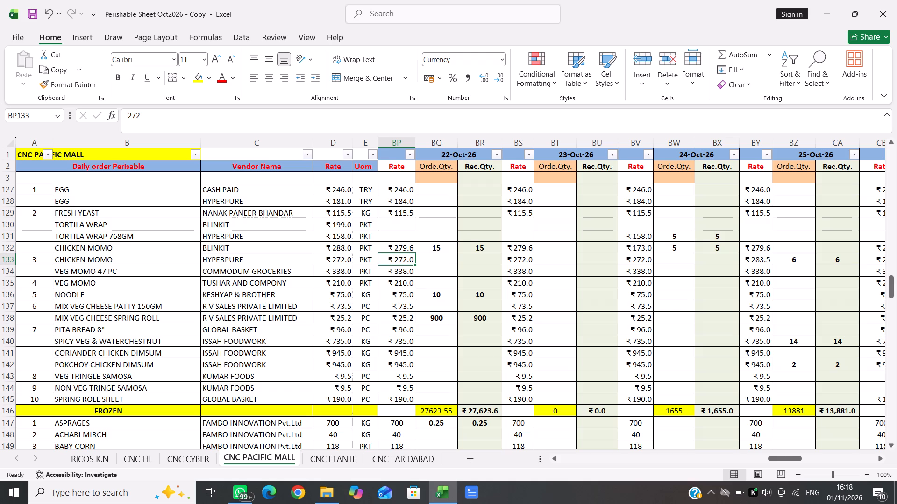
key(equal)
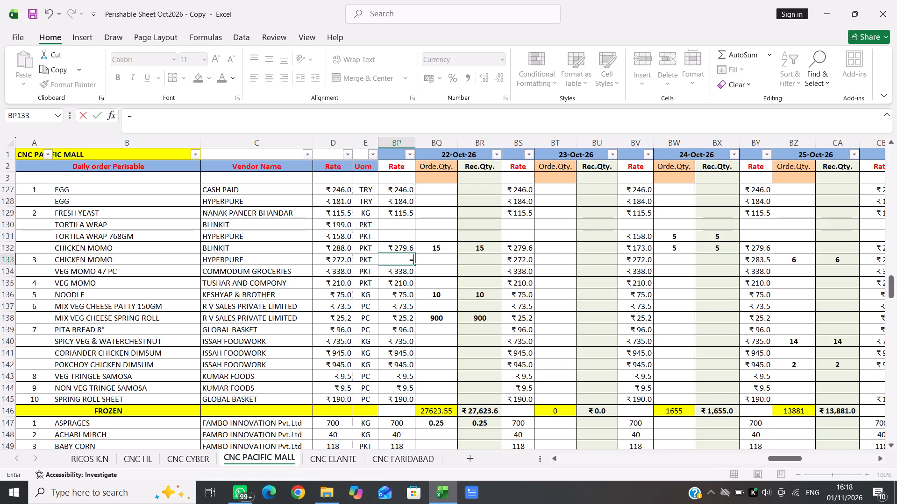
key(2)
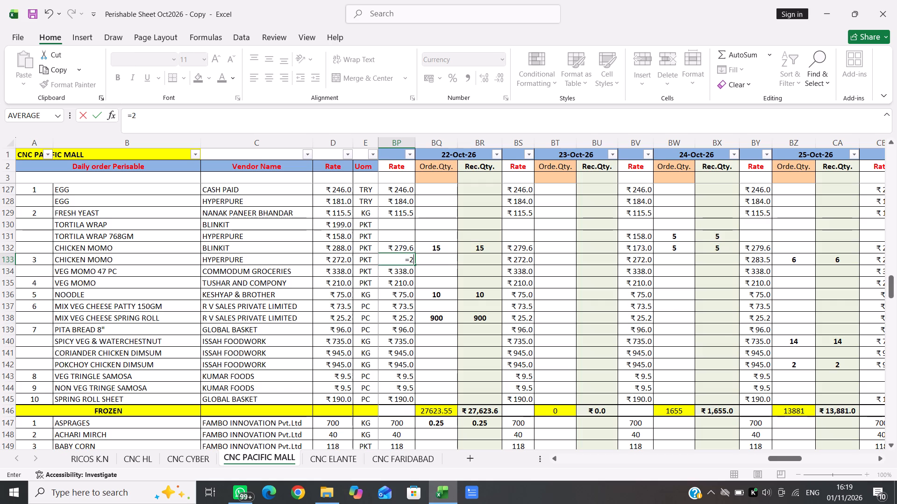
text(57)
text(*1.05)
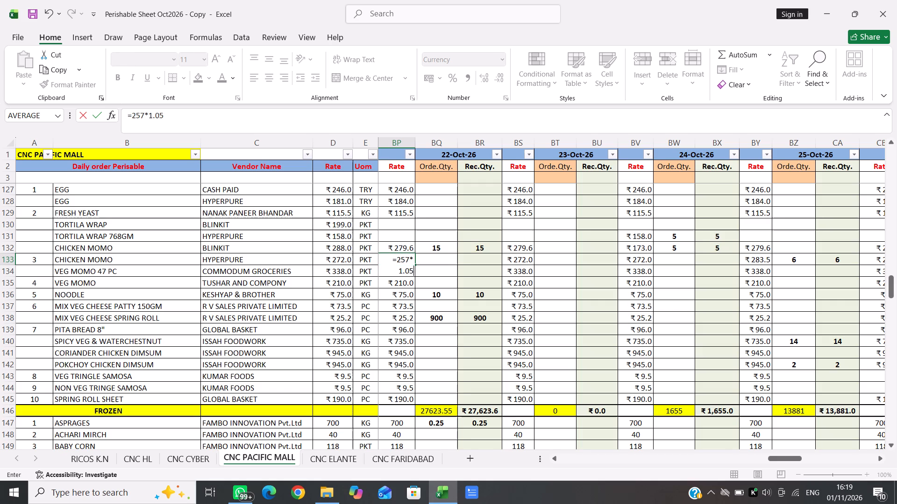
key(Return)
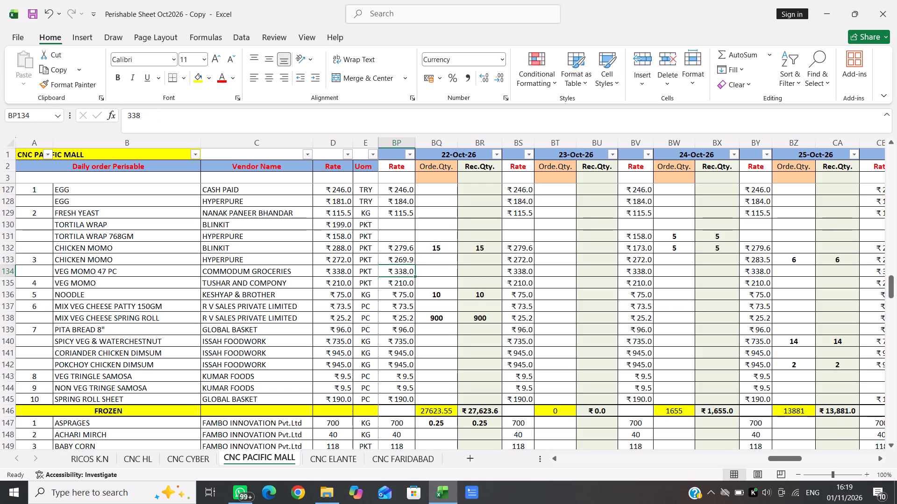
Enter 15 as both the ordered and received quantity for Hyperpure's CHICKEN MOMO on 22-Oct-26.
click(442, 256)
text(15)
key(Right)
text(15)
key(Down)
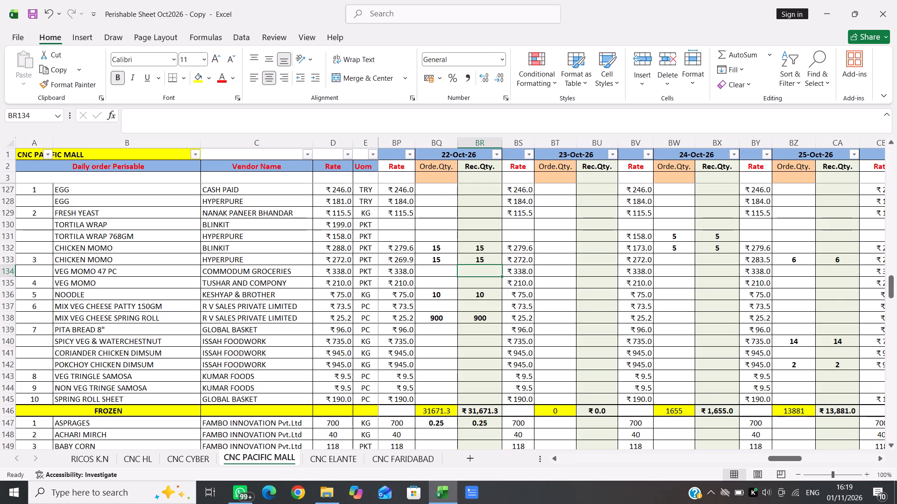
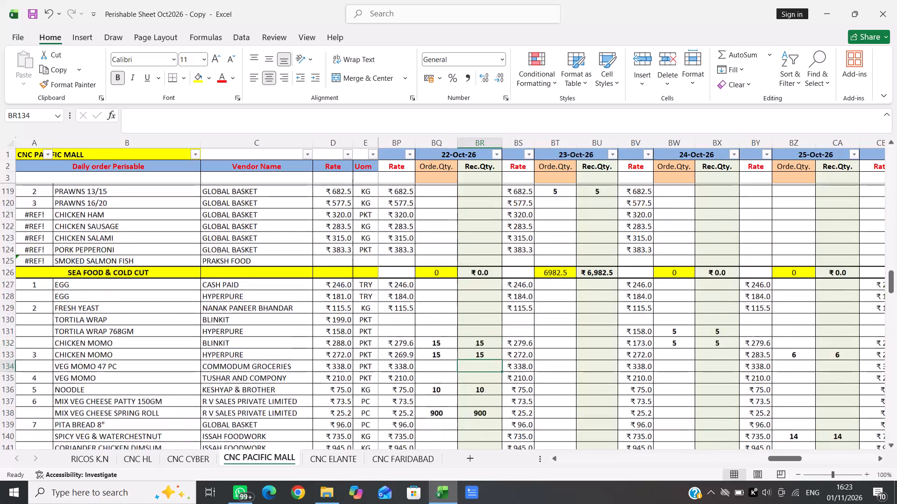
Look through the CNC PACIFIC MALL item list for the next Hyperpure item and its October 2026 daily entries.
scroll(442, 256, down, 2)
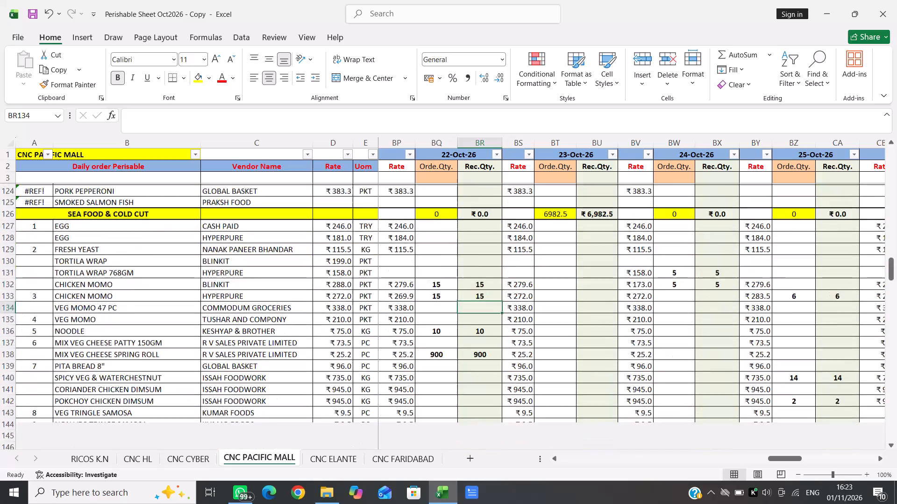
scroll(442, 256, down, 8)
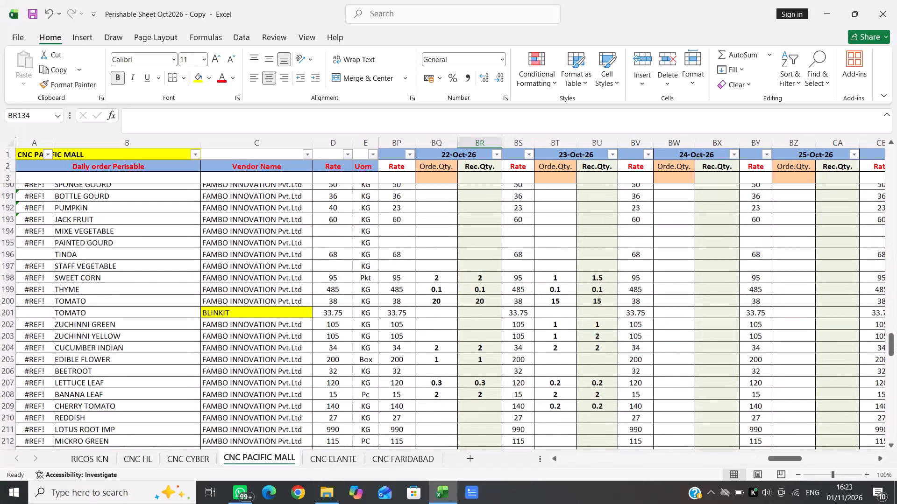
scroll(442, 256, down, 1)
scroll(442, 256, up, 5)
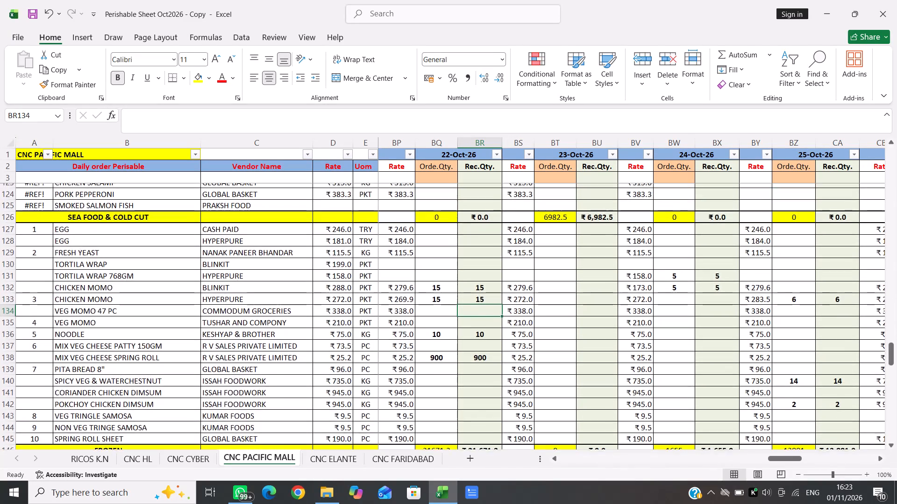
scroll(442, 256, up, 7)
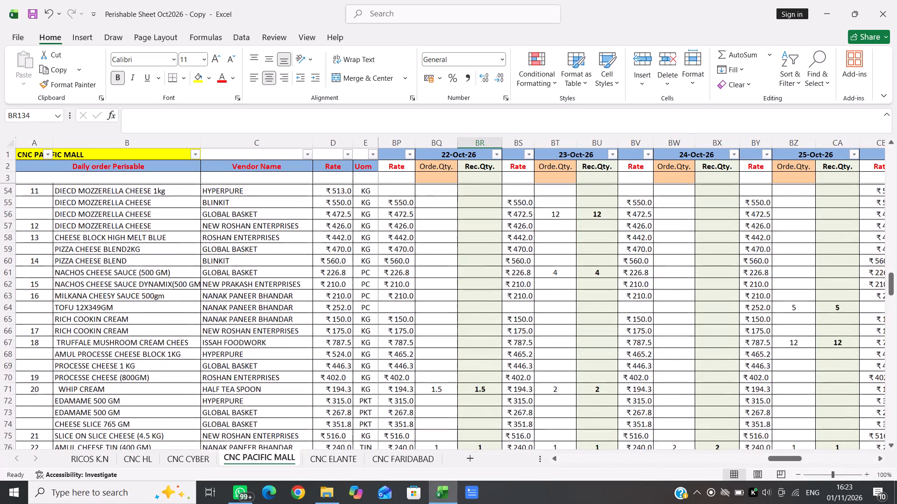
scroll(442, 256, up, 3)
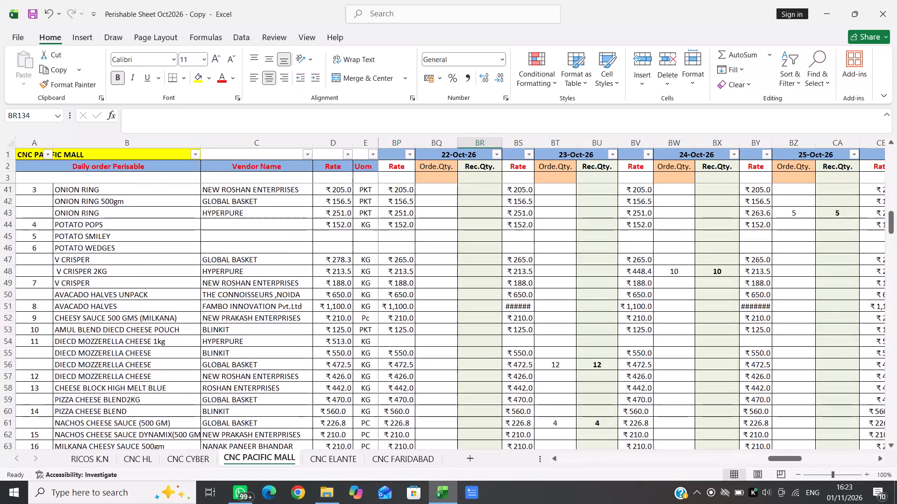
scroll(442, 256, down, 1)
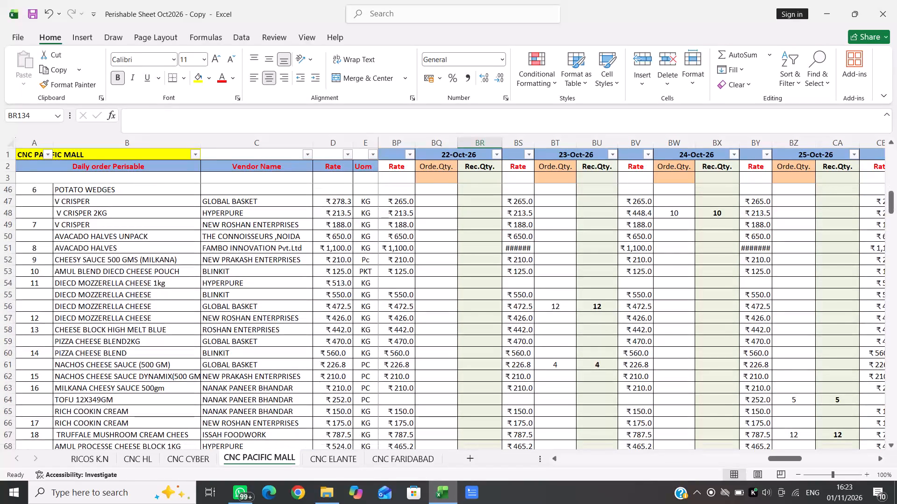
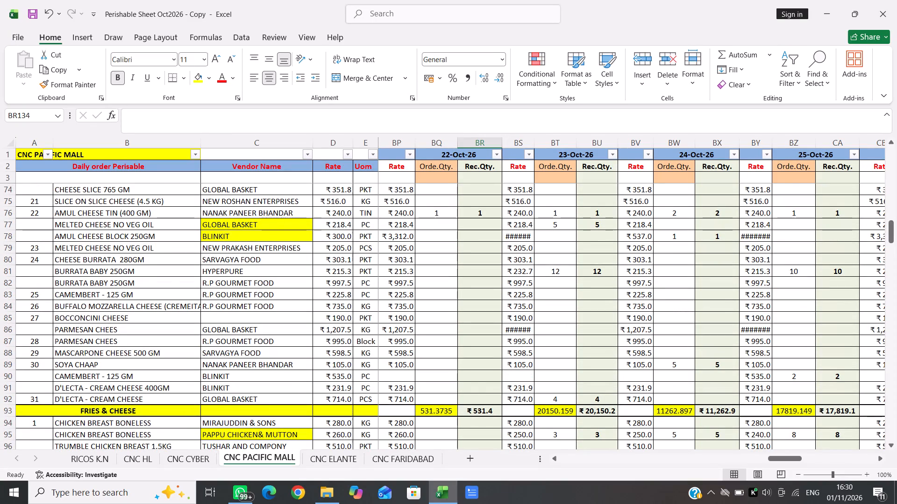
Enter the 22-Oct-26 rate of the Hyperpure AMUL PROCESSE CHEESE BLOCK 1KG as =443*1.05.
scroll(379, 349, up, 1)
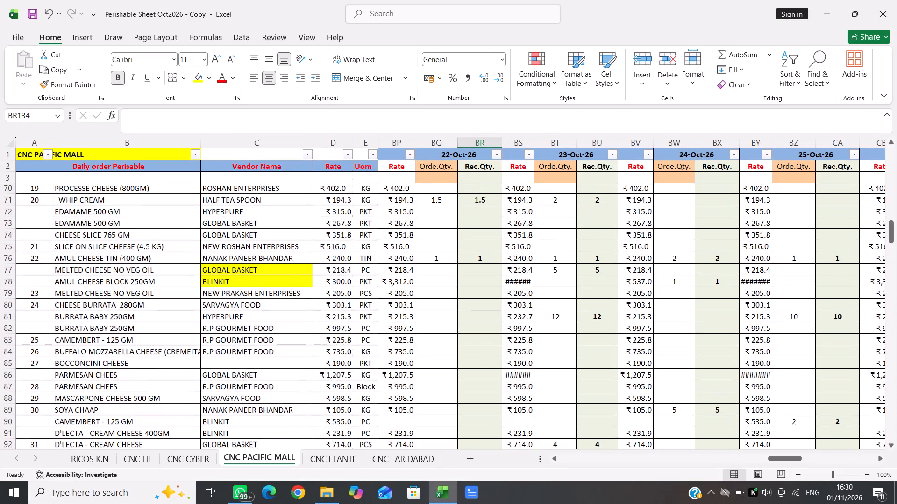
scroll(379, 349, up, 2)
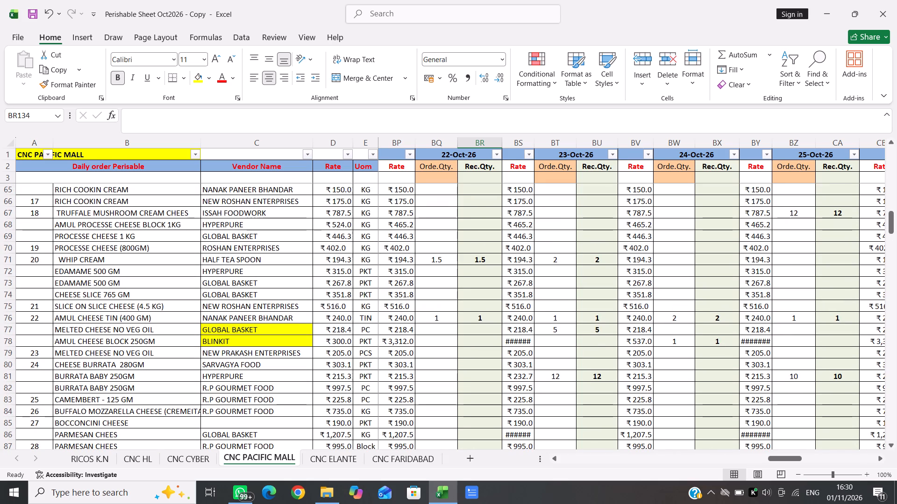
click(432, 224)
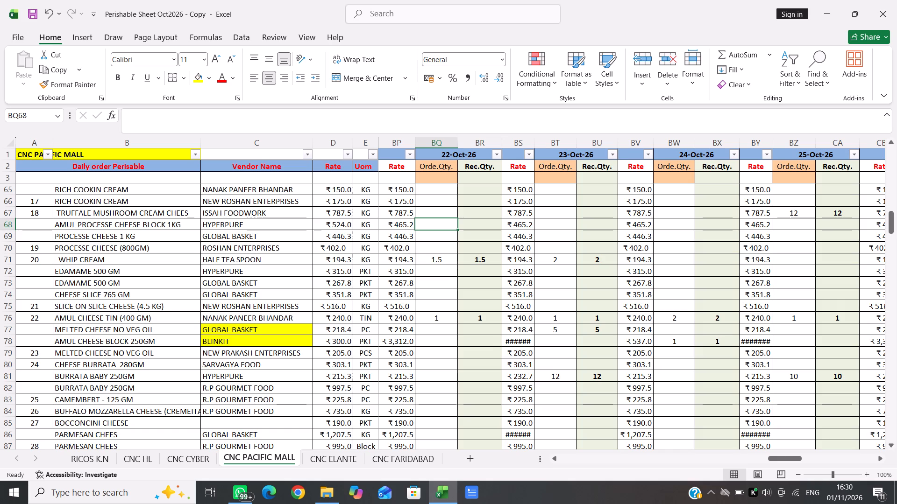
click(408, 223)
key(equal)
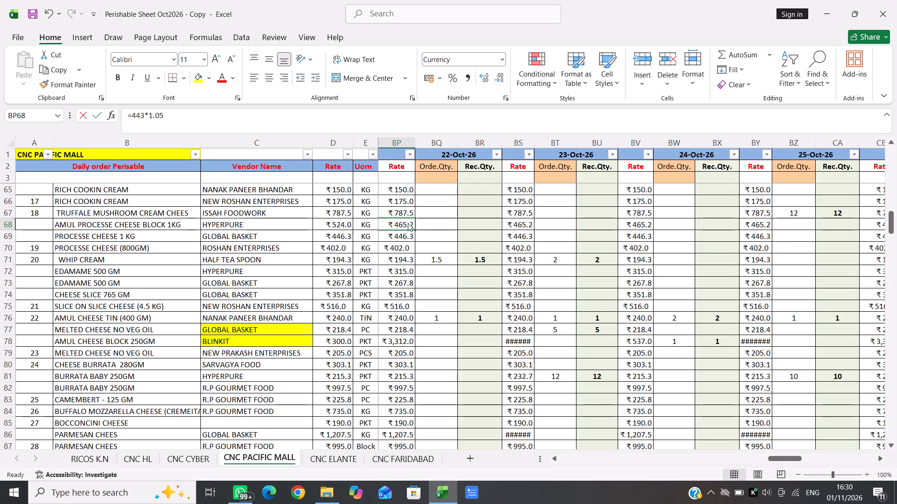
key(4)
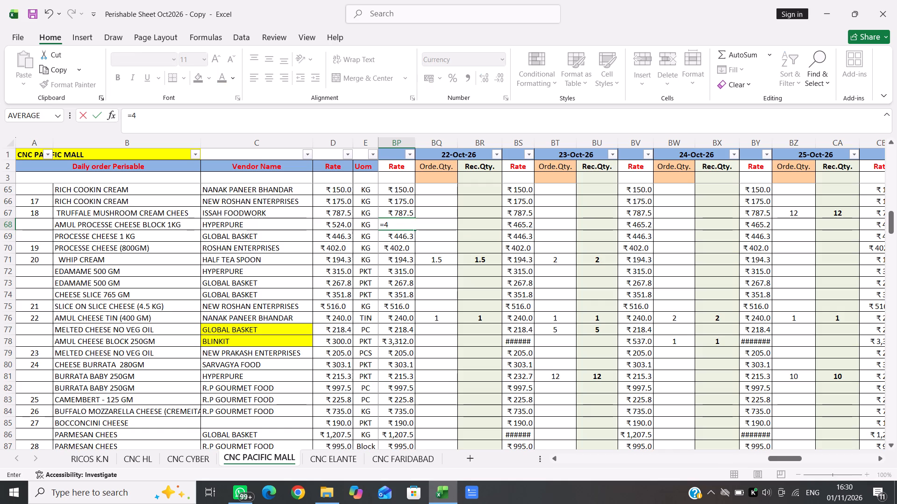
key(4)
text(3*1.05)
key(Return)
Enter 10 as both ordered and received quantity for the Hyperpure AMUL PROCESSE CHEESE BLOCK 1KG on 22-Oct-26.
click(428, 223)
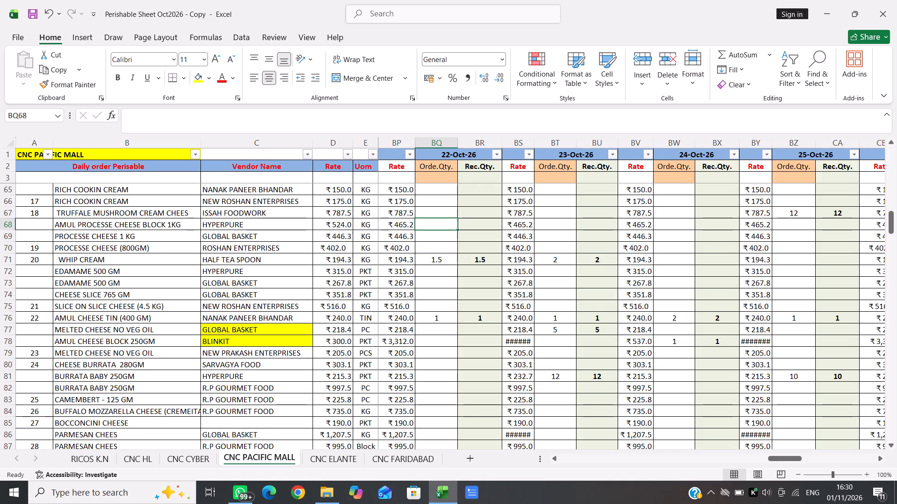
text(10)
key(Right)
text(10)
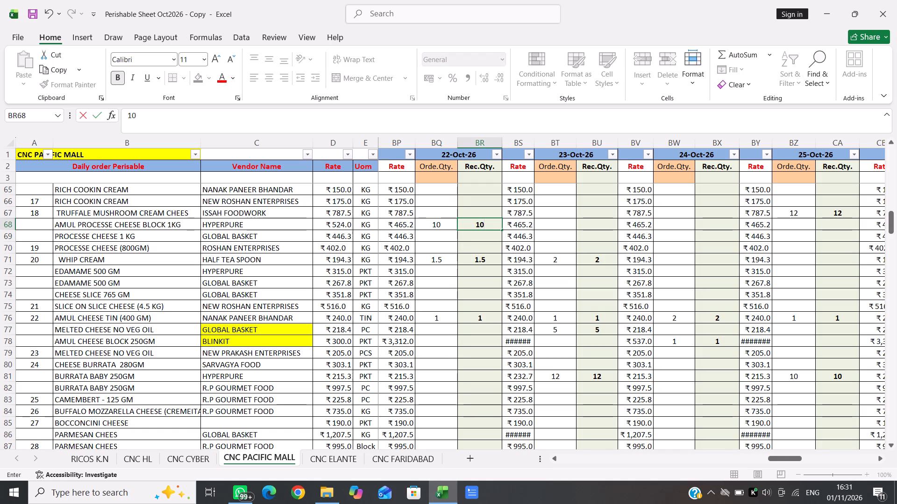
Look further down the CNC PACIFIC MALL item list for the next Hyperpure item to fill in.
scroll(428, 223, down, 1)
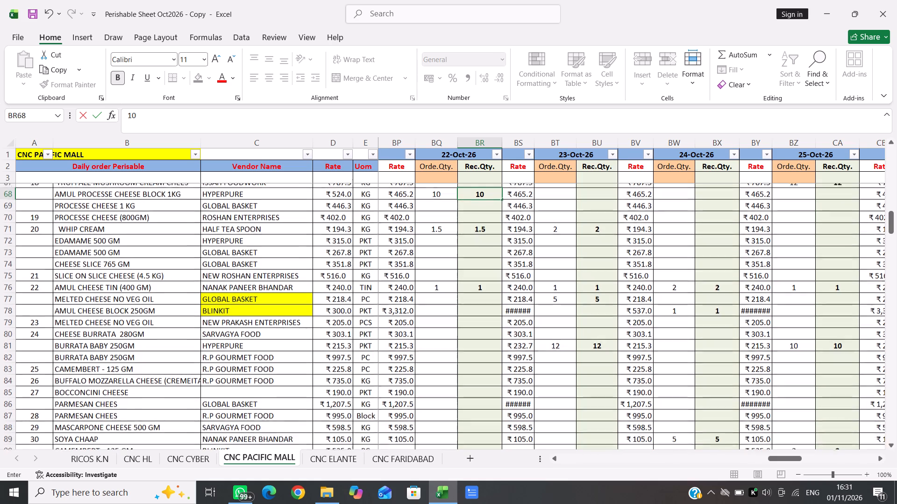
scroll(428, 223, down, 1)
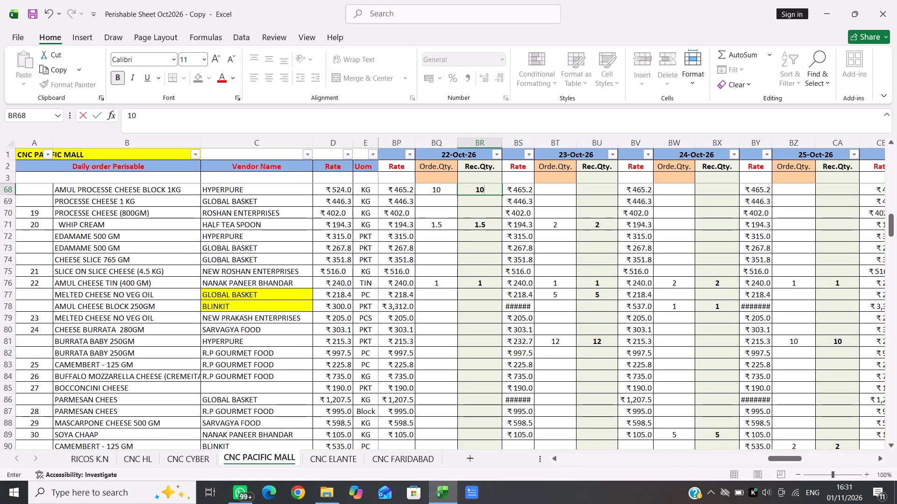
scroll(428, 223, down, 1)
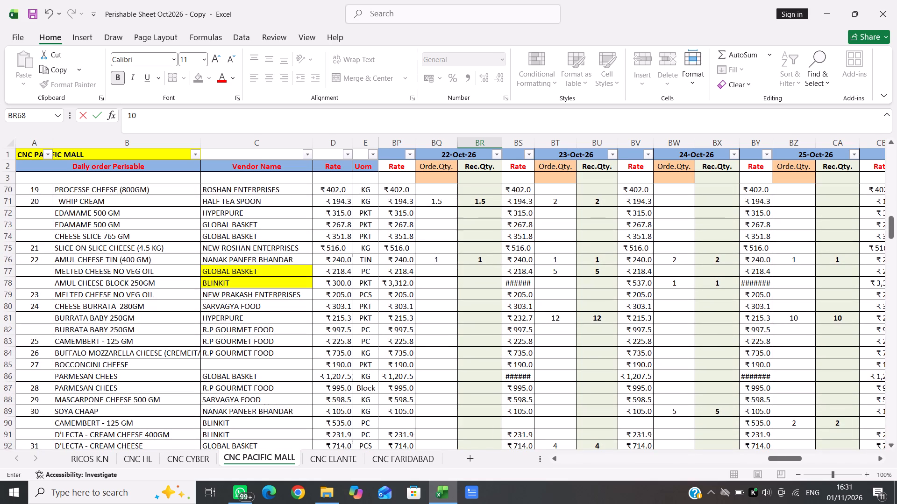
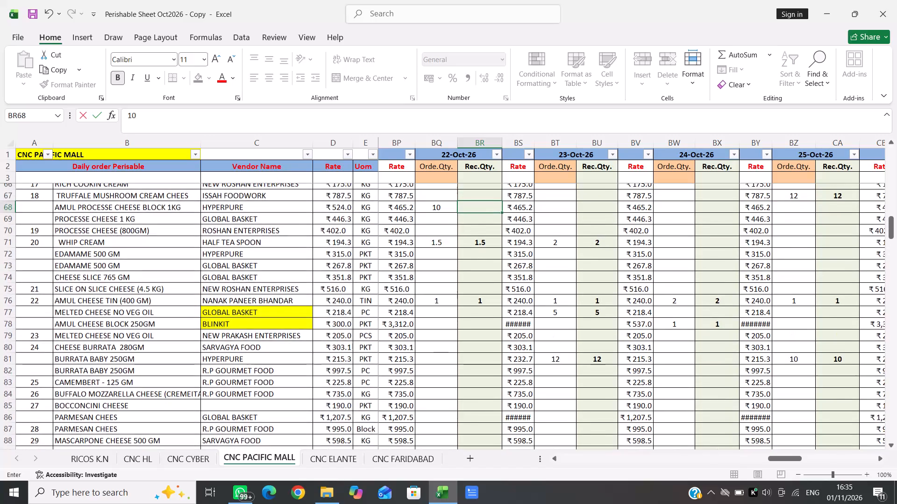
Look through the cheese and dairy rows of the CNC PACIFIC MALL item list for the next Hyperpure item to fill in.
scroll(428, 223, up, 1)
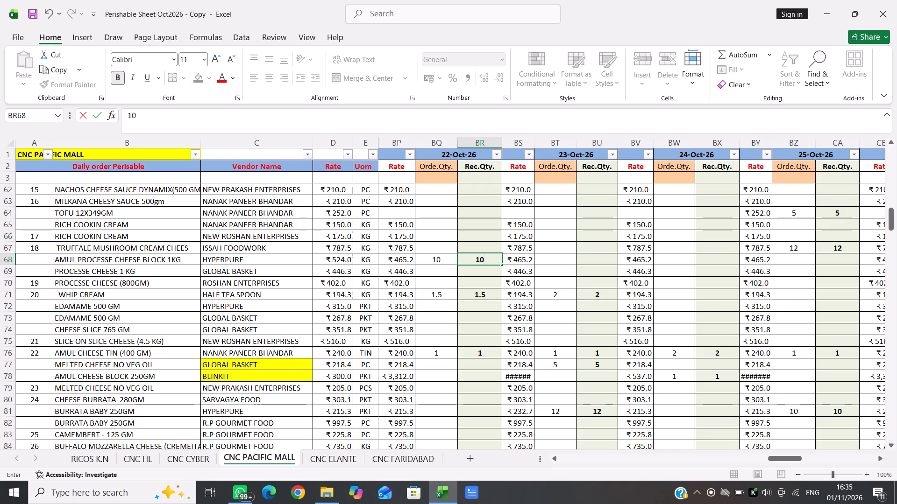
scroll(359, 327, down, 2)
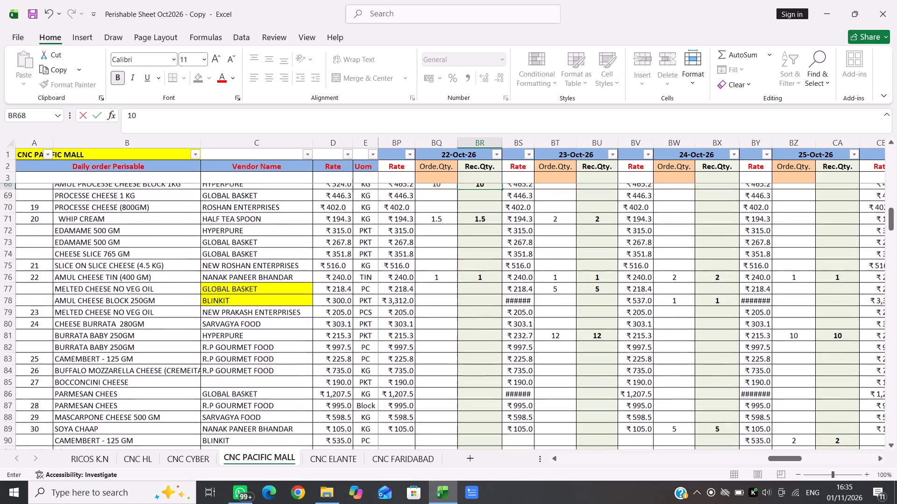
scroll(359, 327, down, 1)
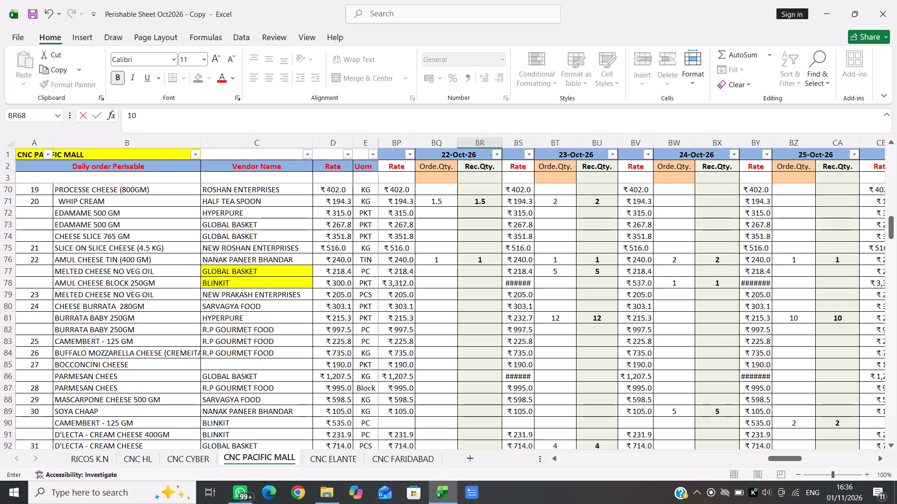
Check the 22-Oct-26 rate formula of the Hyperpure BURRATA BABY 250GM item.
click(426, 318)
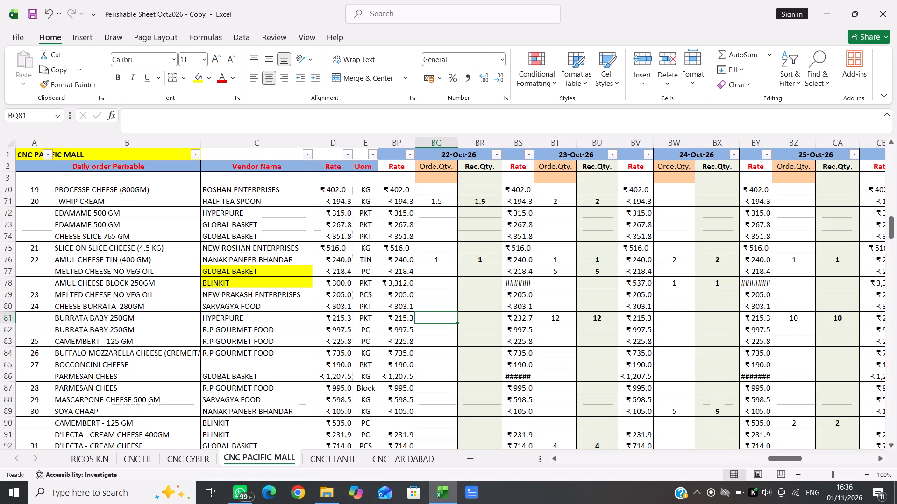
click(401, 317)
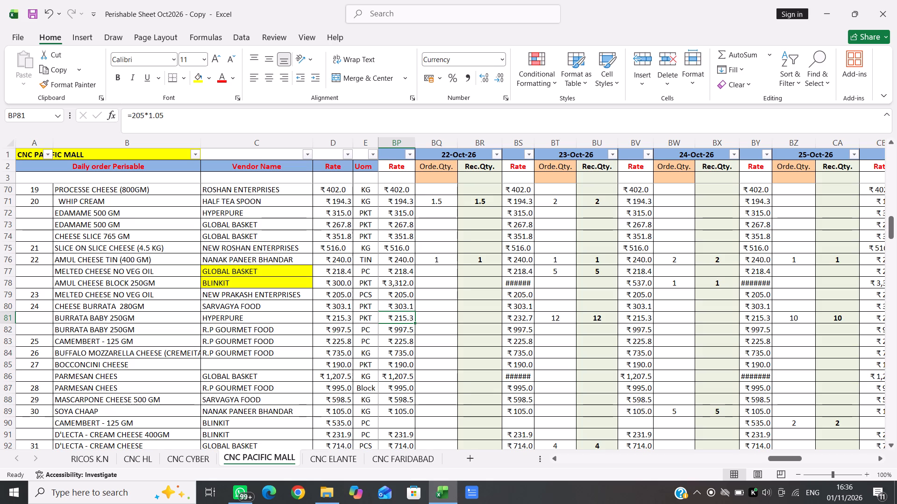
click(405, 320)
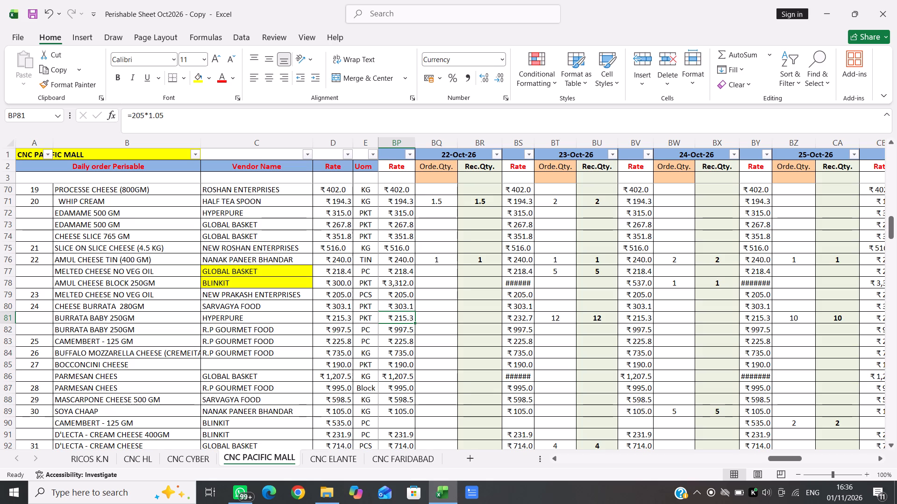
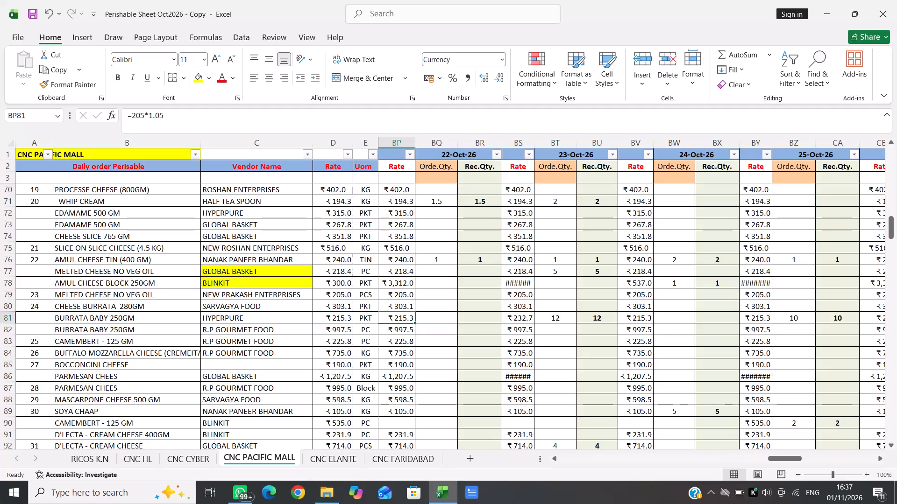
Enter 12 as both the ordered and received quantity for Hyperpure BURRATA BABY 250GM on 22-Oct-26.
click(422, 318)
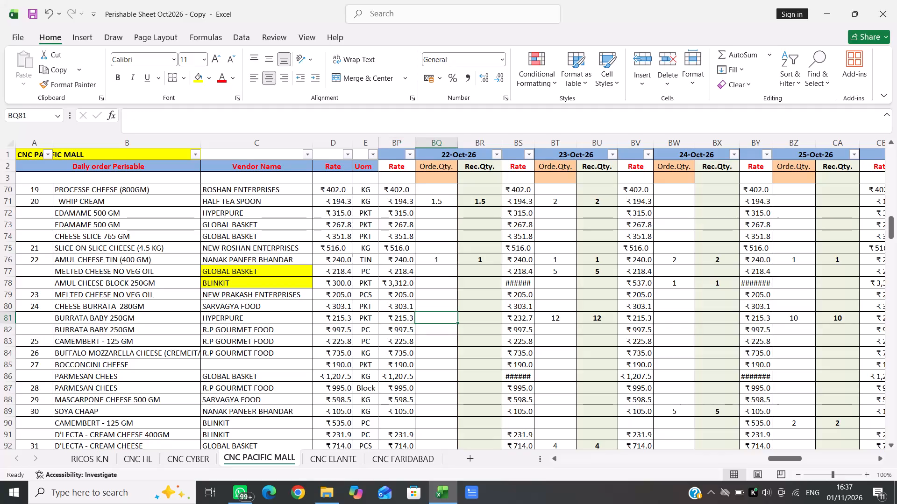
text(12)
key(Right)
text(12)
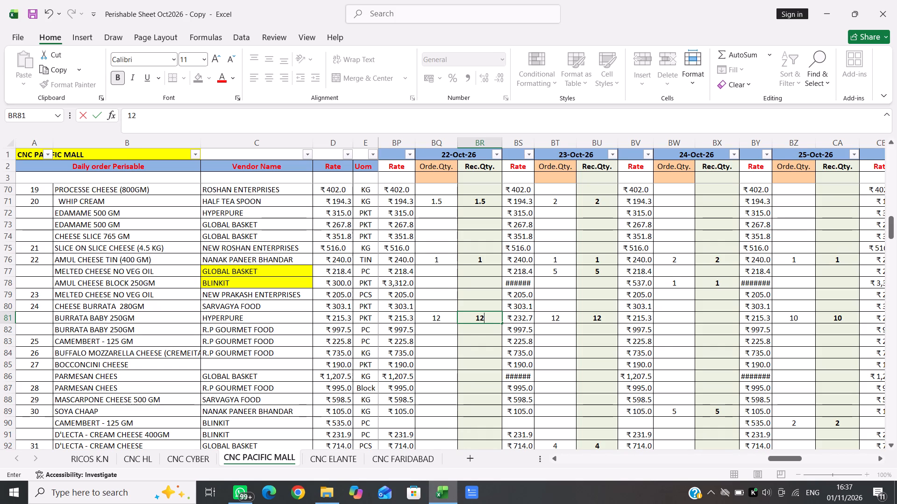
Enter the 17-Oct-26 rate of the Hyperpure BURRATA BABY 250GM item as =205*1.05.
scroll(443, 318, right, 2)
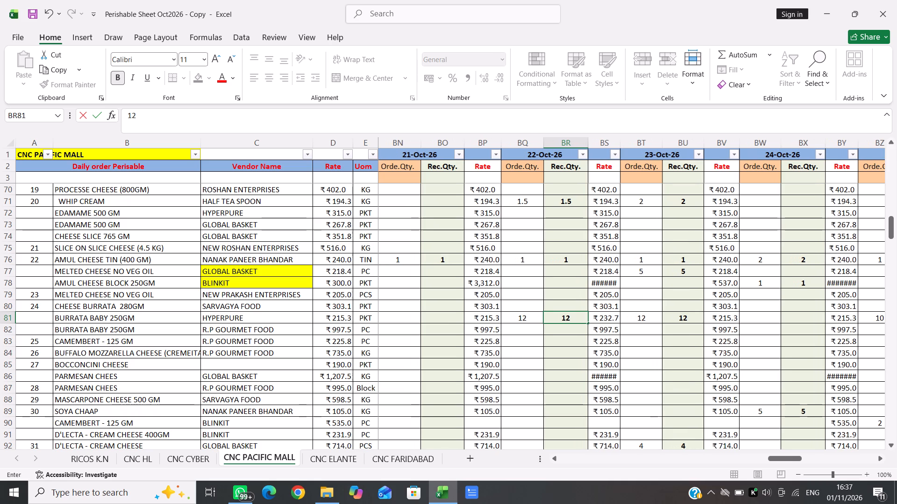
scroll(443, 318, right, 1)
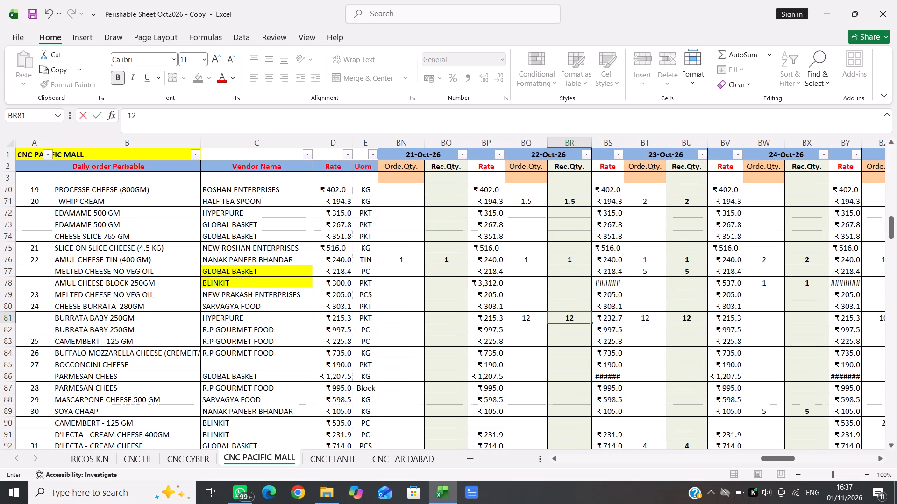
scroll(443, 318, right, 5)
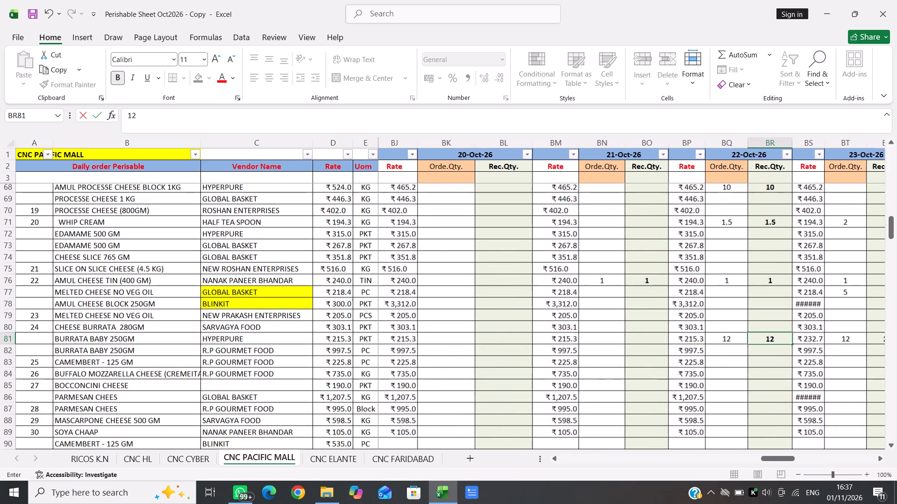
scroll(443, 318, right, 5)
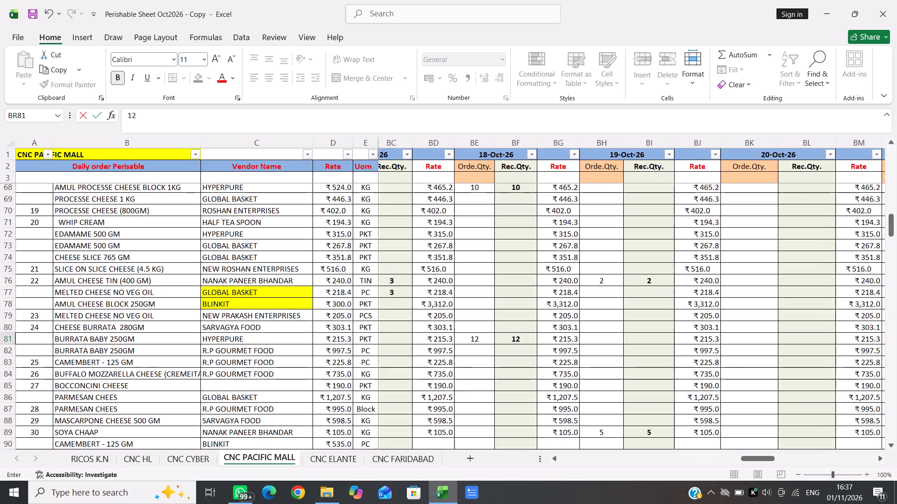
scroll(443, 318, right, 2)
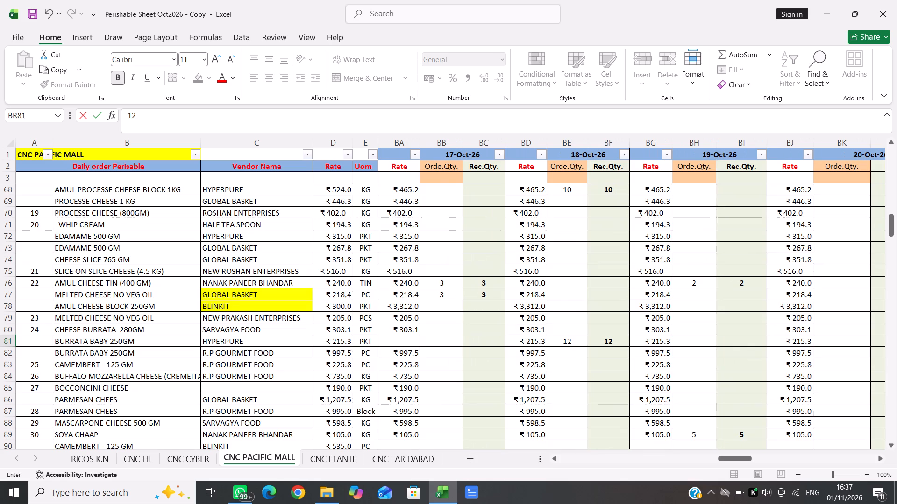
scroll(443, 318, down, 1)
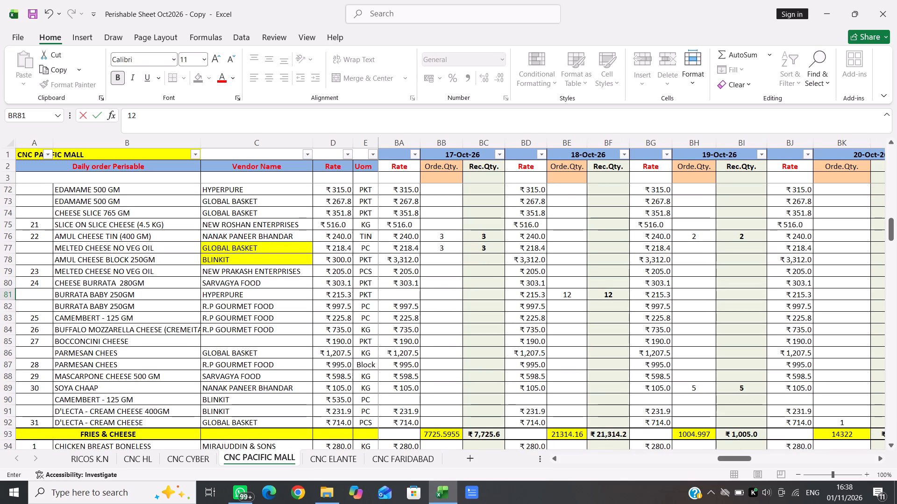
click(401, 293)
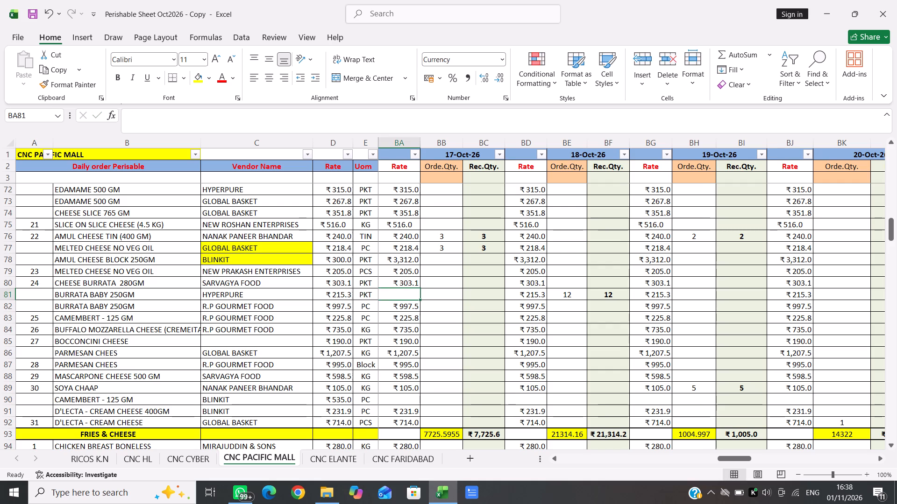
key(2)
key(BackSpace)
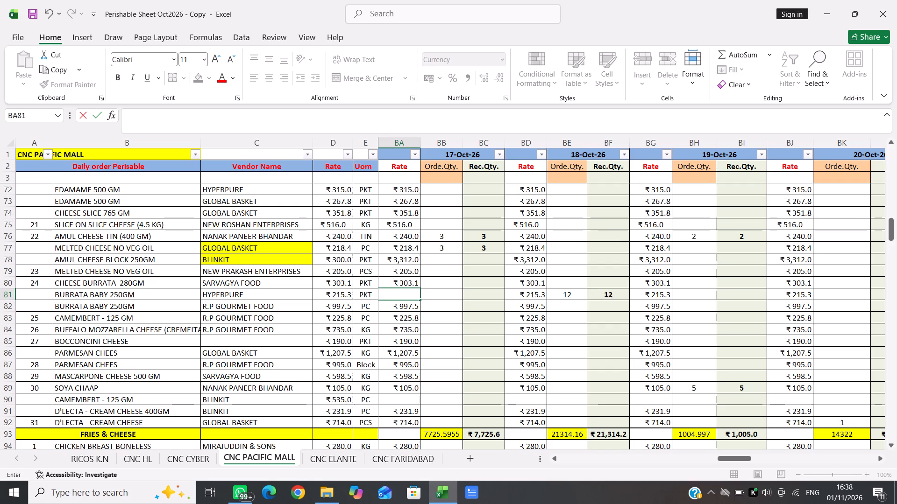
text(=205)
text(*1.05)
key(Return)
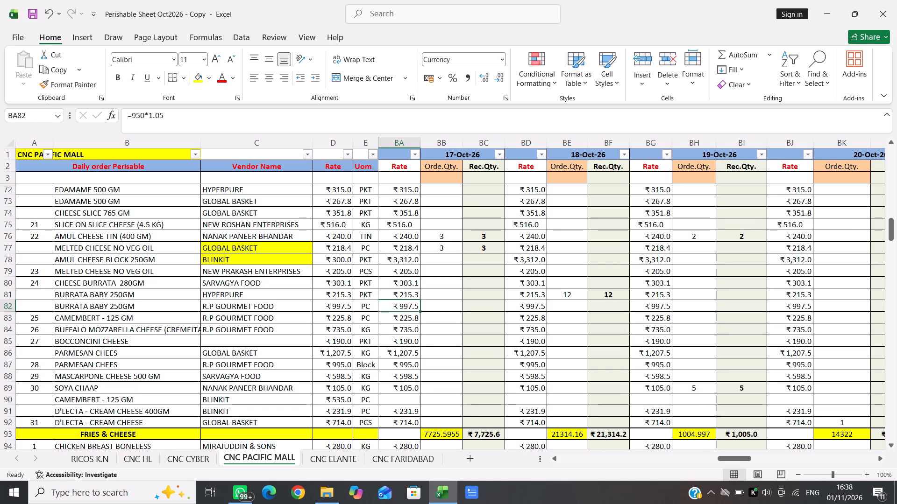
Enter 15 as both the ordered and received quantity for Hyperpure BURRATA BABY 250GM on 17-Oct-26.
click(439, 291)
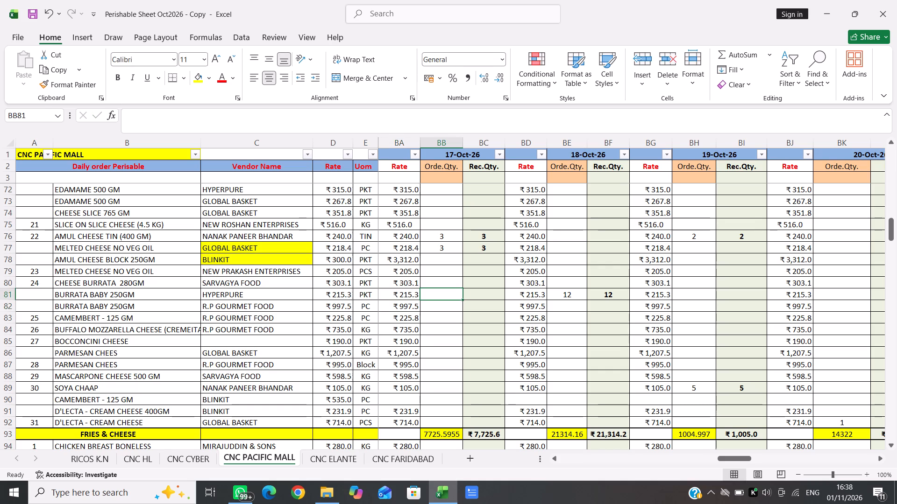
text(15)
key(Right)
text(15)
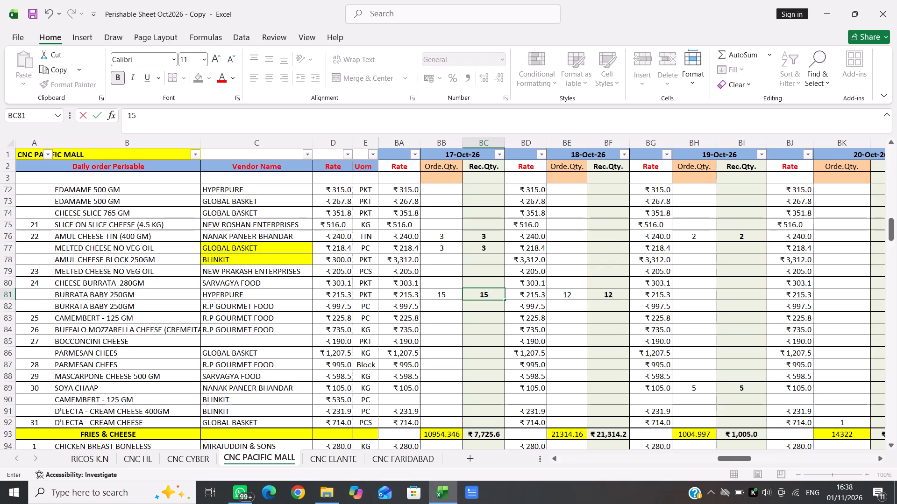
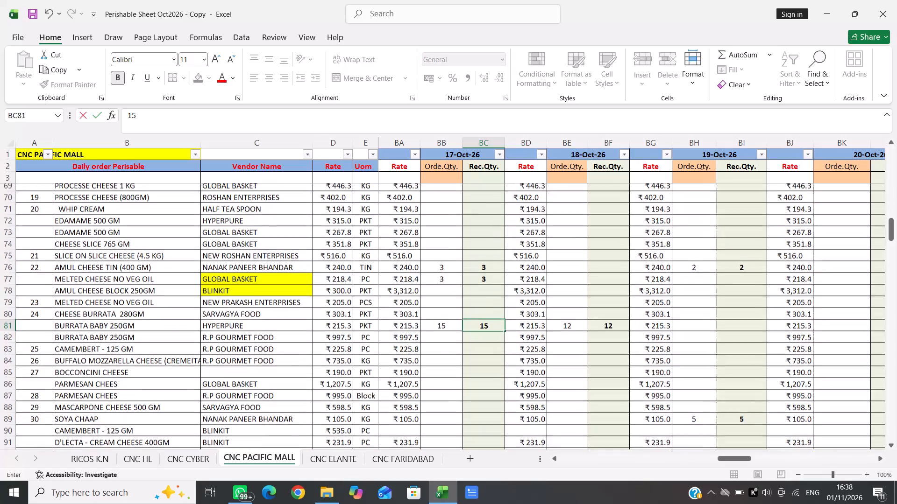
Check the 17-Oct-26 rate of the Hyperpure EDAMAME 500 GM item and select its ordered quantity cell for that date.
scroll(439, 291, up, 1)
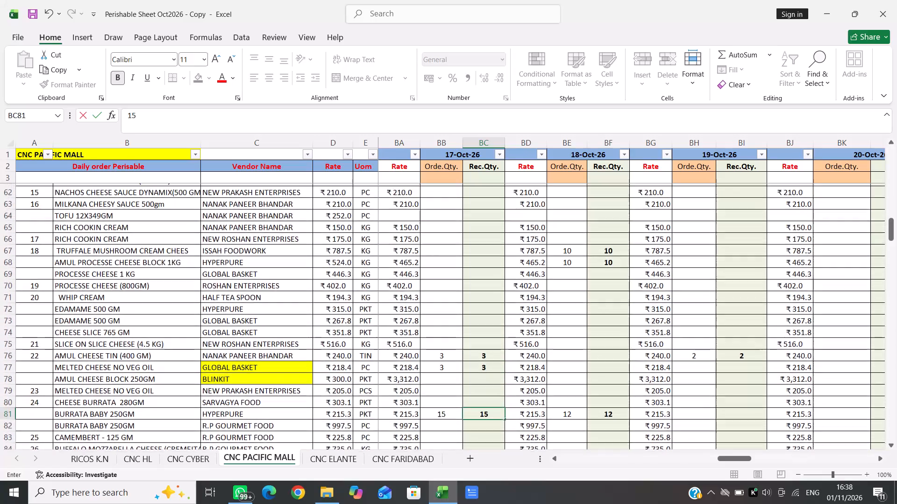
scroll(439, 291, down, 1)
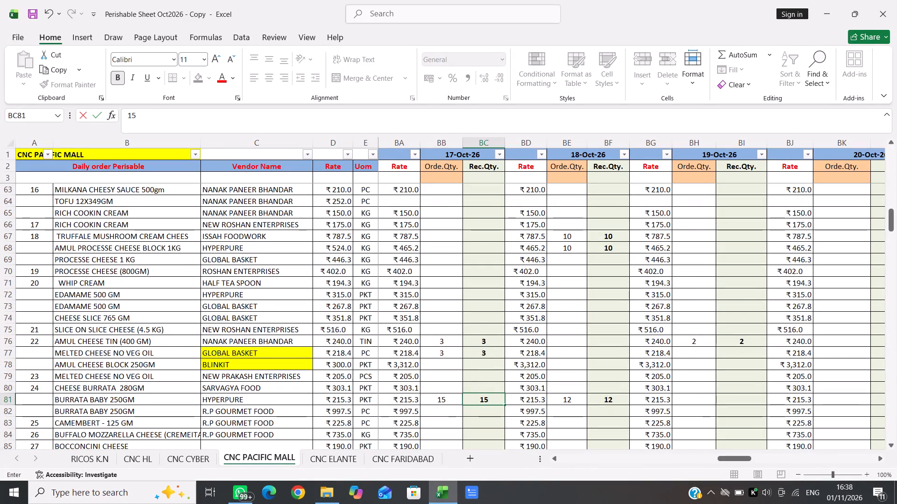
click(437, 294)
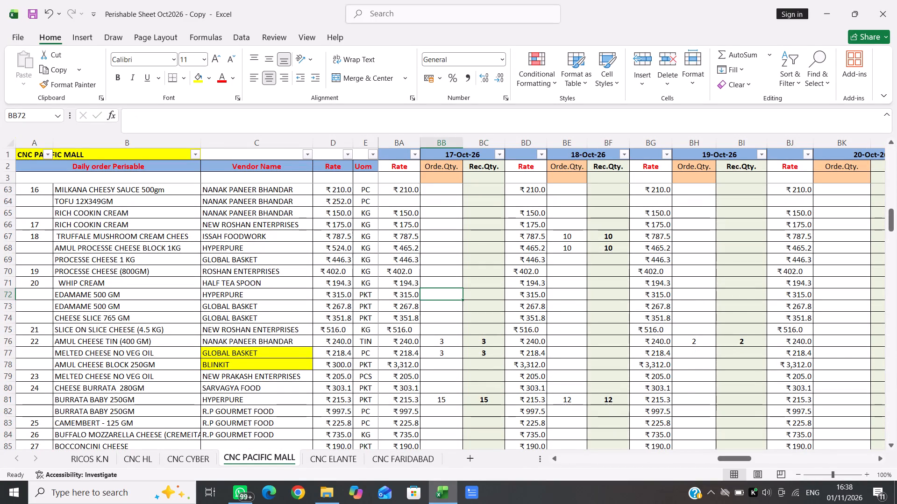
click(413, 295)
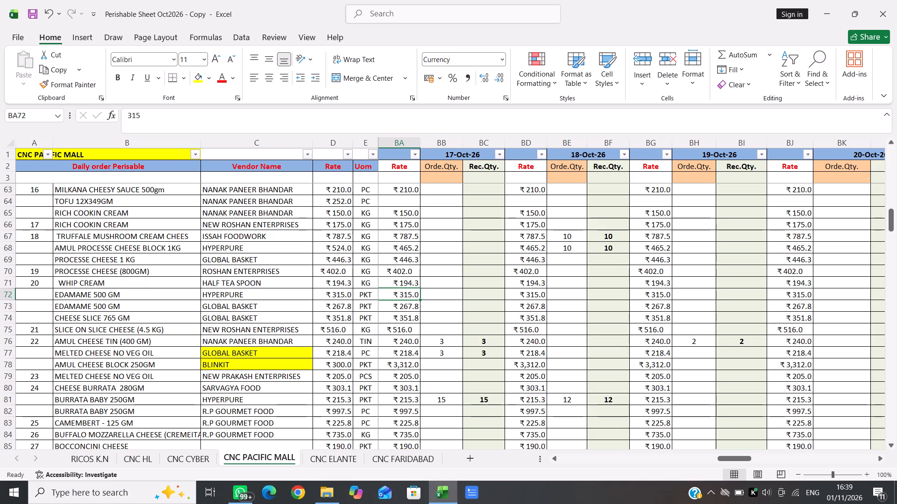
click(437, 294)
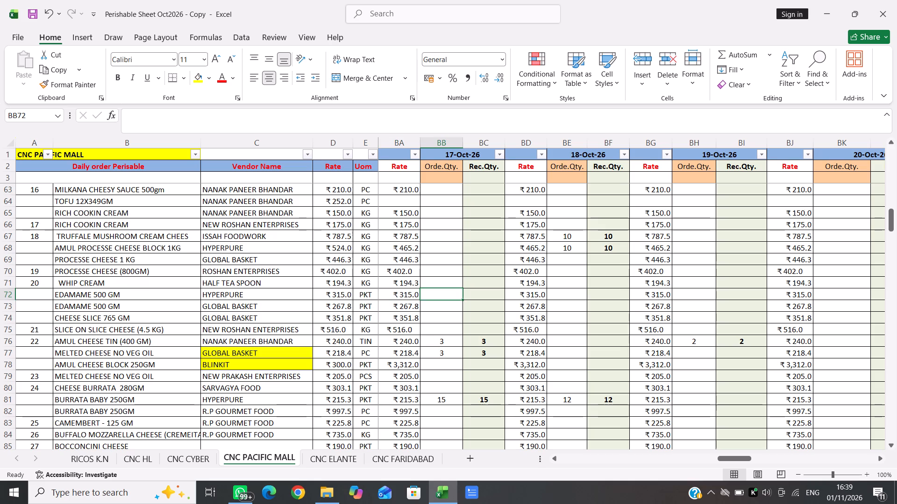
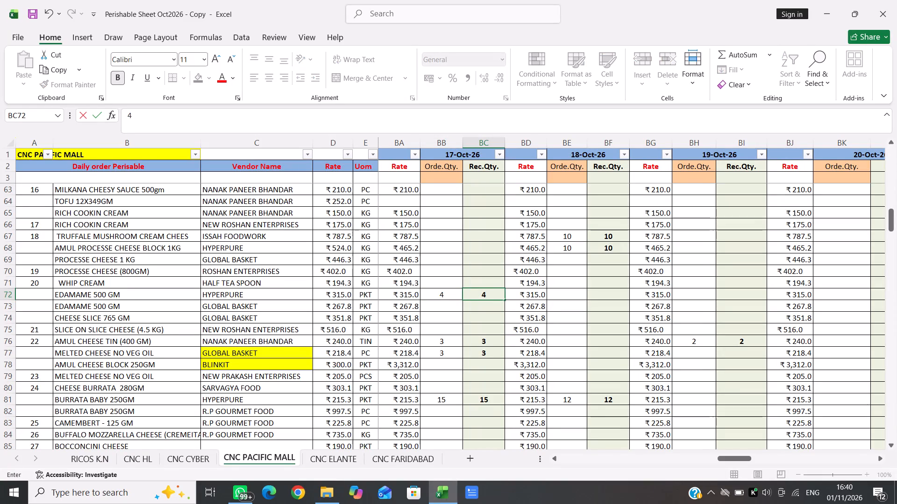
Enter 10 as both ordered and received quantity for Hyperpure's AMUL PROCESSE CHEESE BLOCK 1KG on 17-Oct-26.
scroll(437, 294, down, 2)
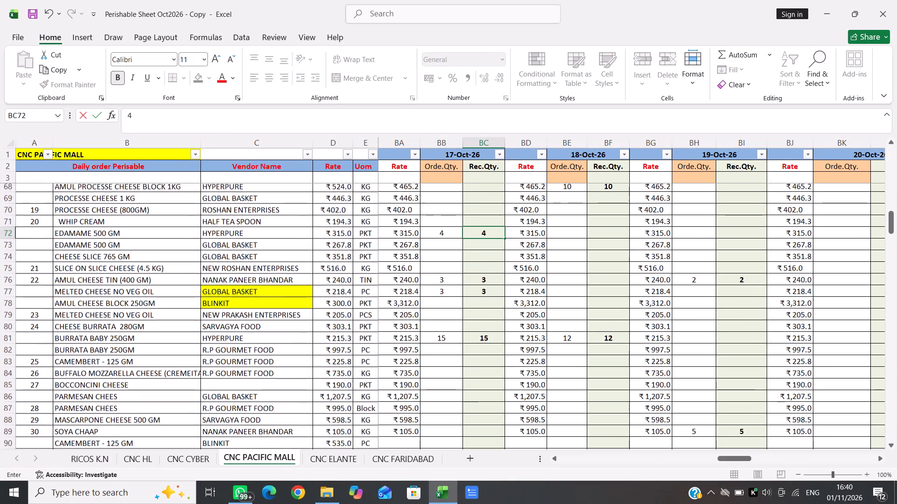
scroll(437, 294, down, 2)
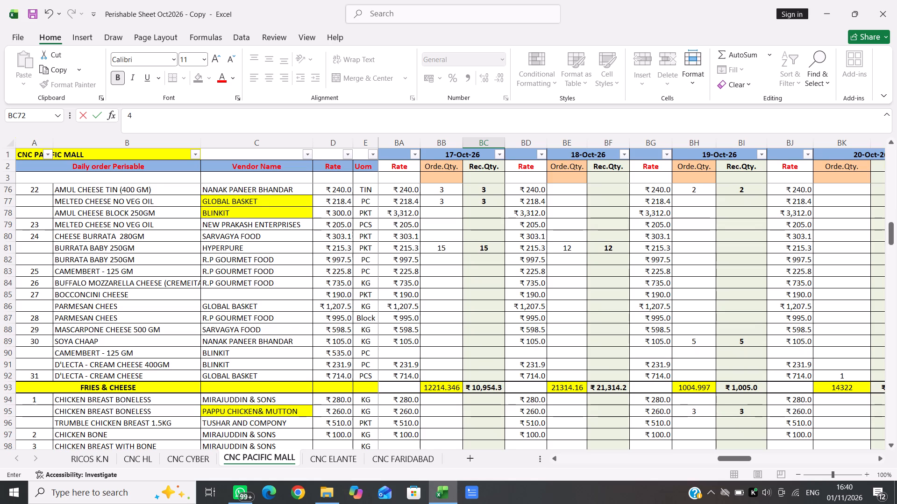
scroll(141, 308, up, 3)
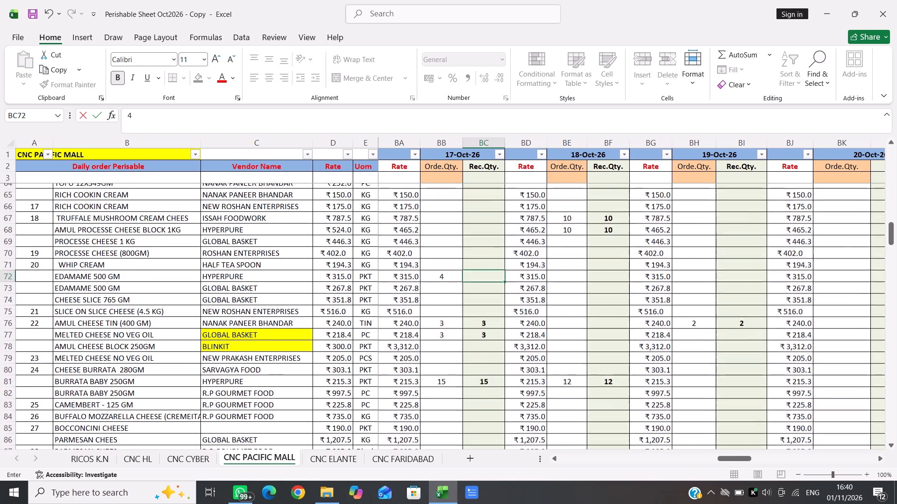
scroll(141, 308, up, 1)
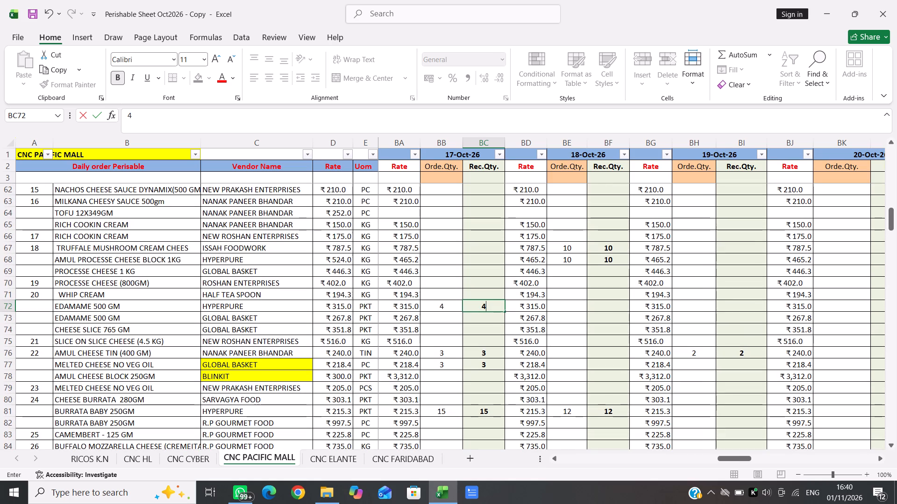
click(443, 259)
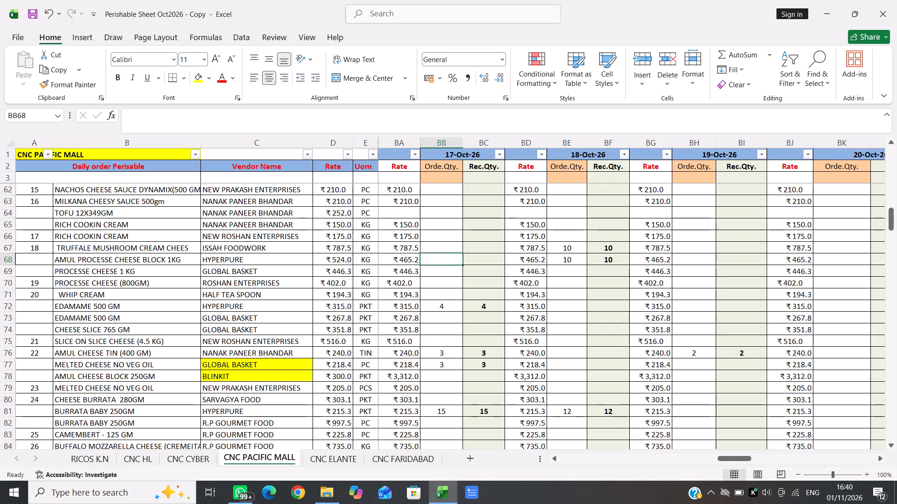
text(10)
key(Right)
text(10)
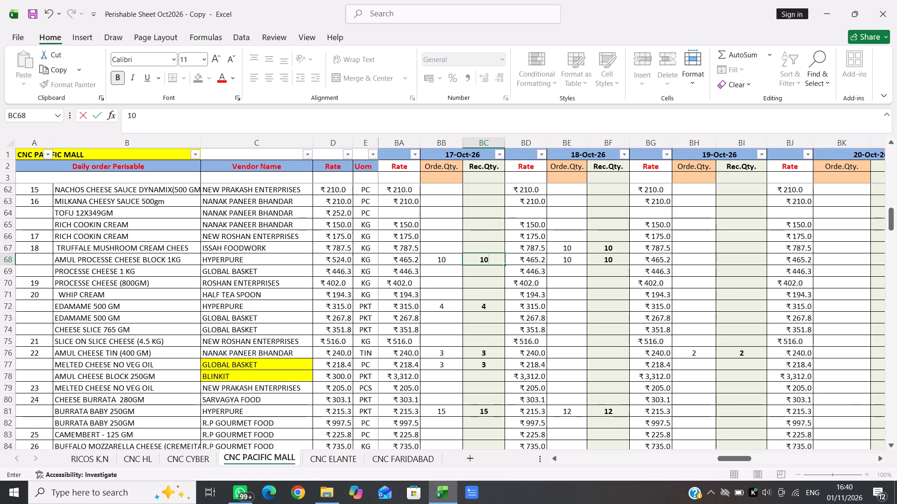
Set the 16-Oct-26 rate of the Hyperpure EDAMAME 500 GM item to 215.
scroll(443, 259, right, 2)
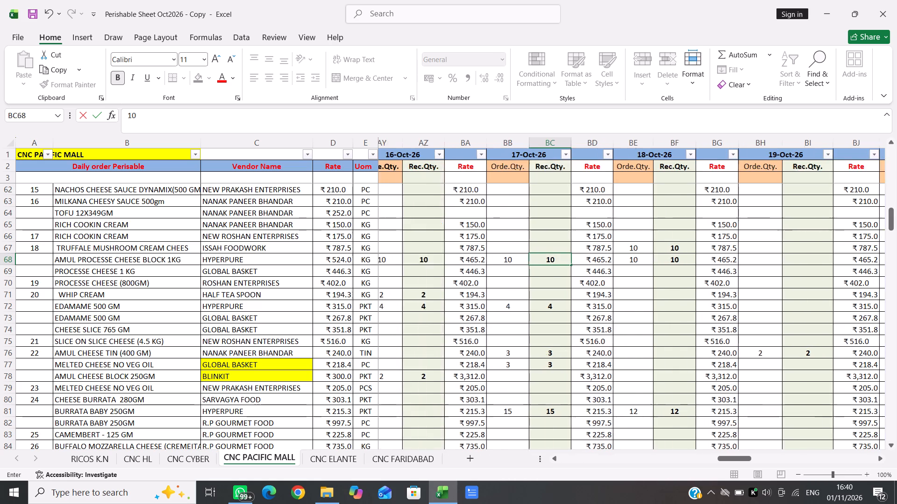
scroll(443, 259, right, 1)
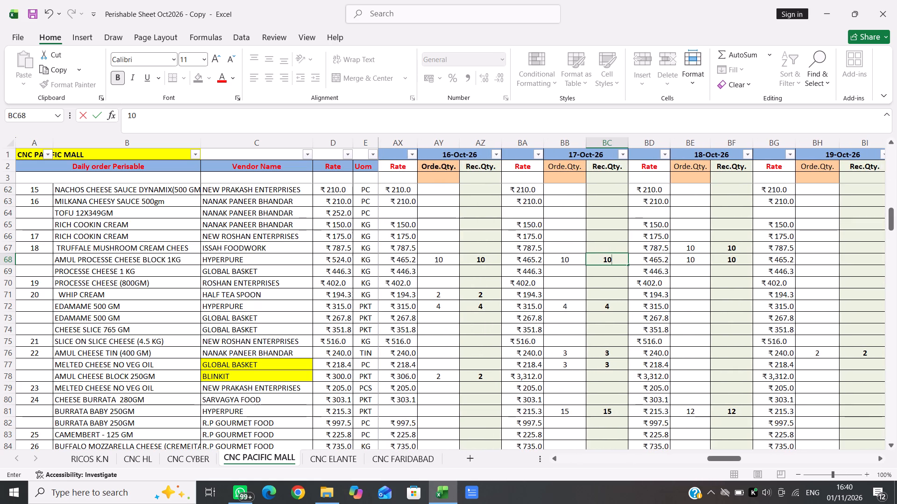
scroll(443, 259, down, 1)
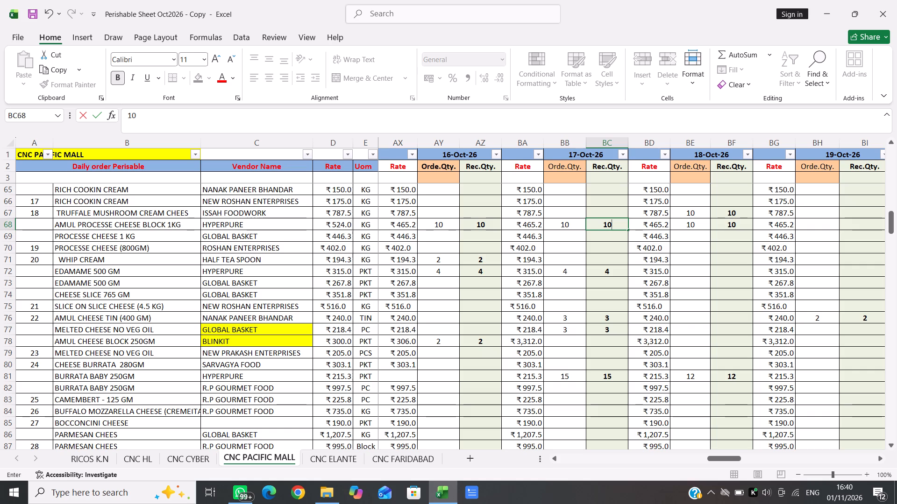
click(409, 273)
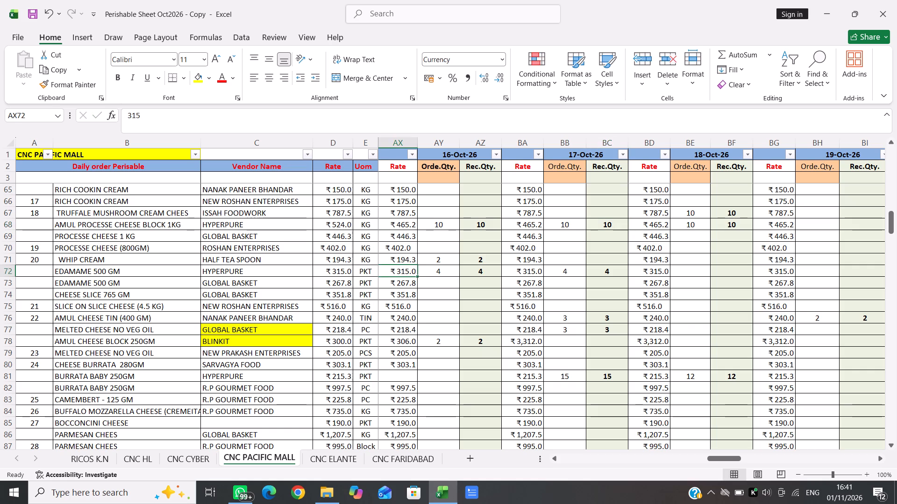
text(215)
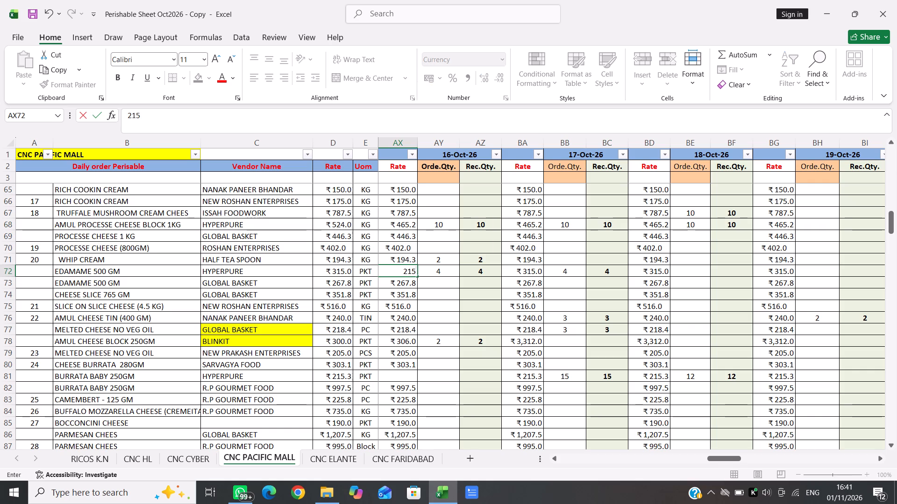
key(Right)
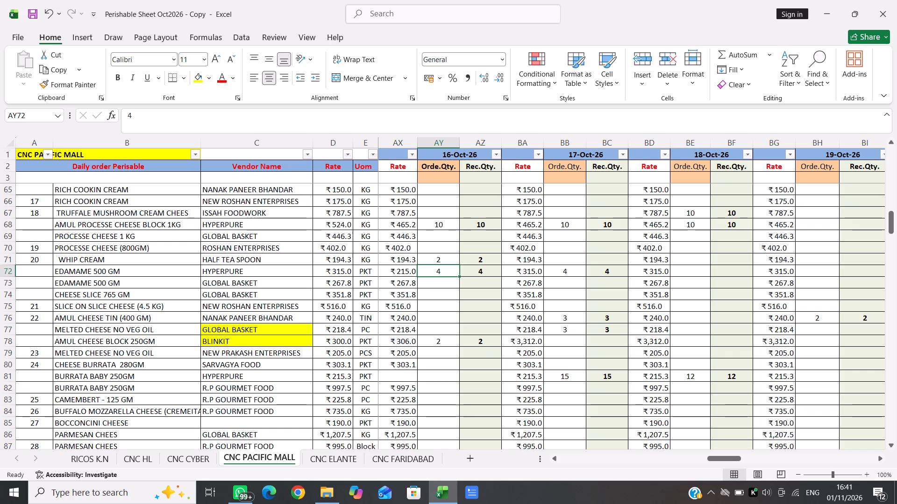
Look through the item rows down to the frozen section, checking the Hyperpure EGG row's rates and quantities from 16-Oct-26 back to 12-Oct-26.
scroll(429, 311, down, 1)
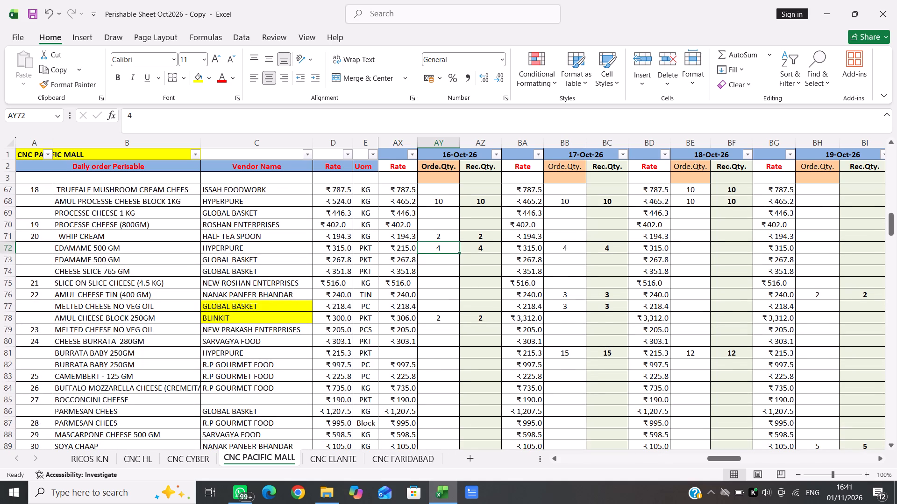
scroll(429, 311, up, 1)
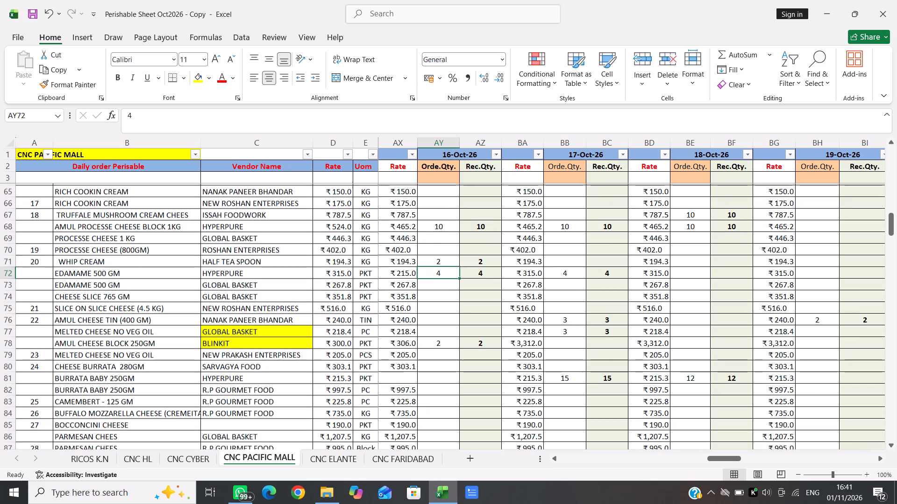
scroll(429, 311, up, 1)
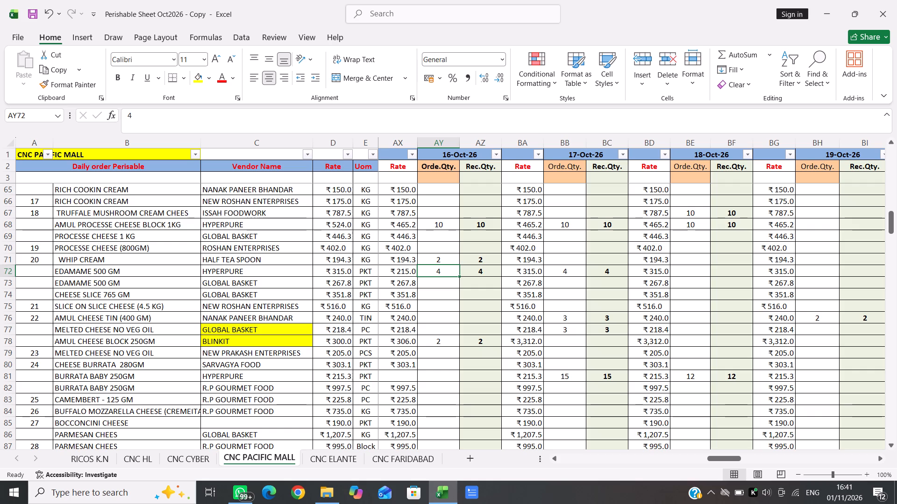
scroll(430, 229, up, 3)
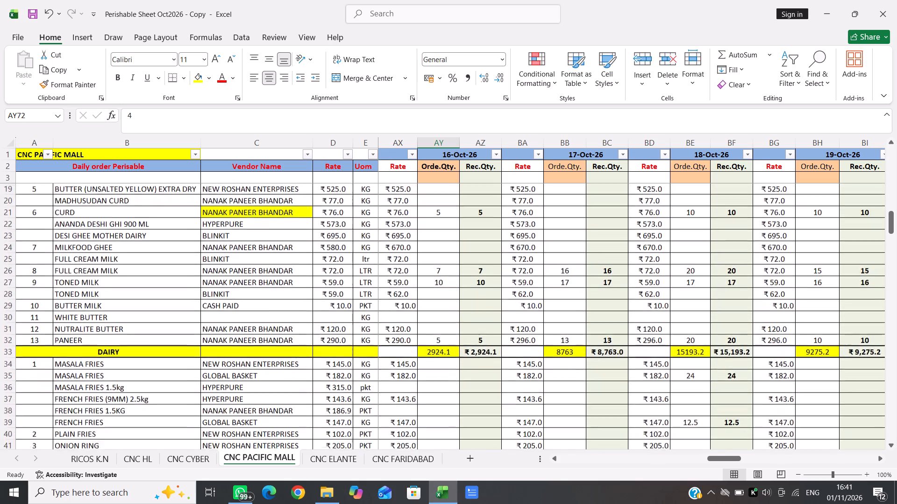
scroll(430, 229, up, 2)
scroll(430, 229, down, 3)
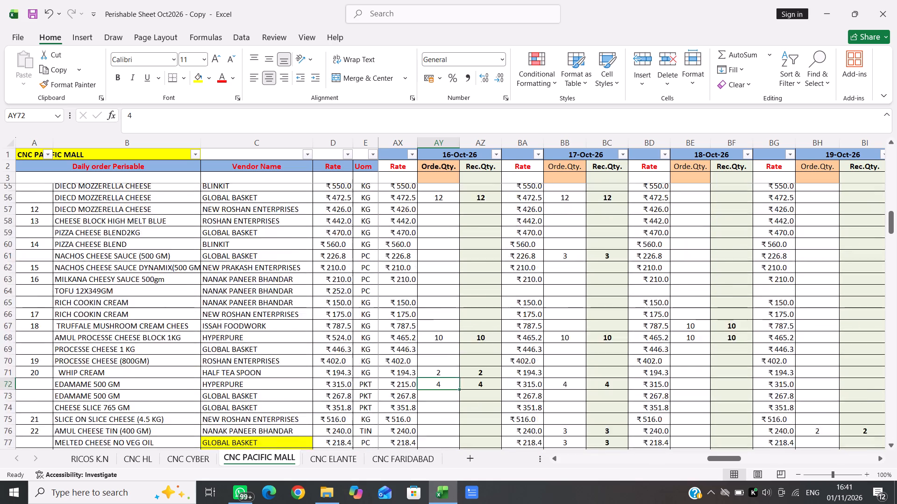
scroll(430, 229, down, 6)
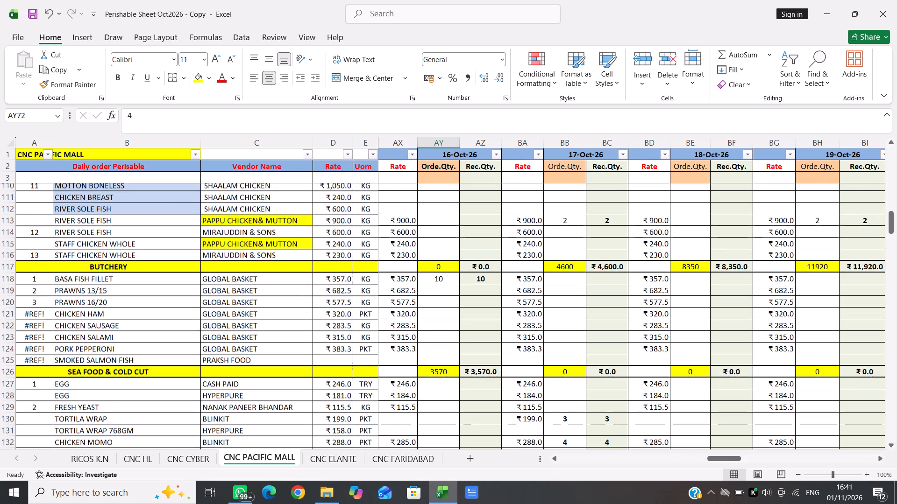
scroll(430, 229, down, 3)
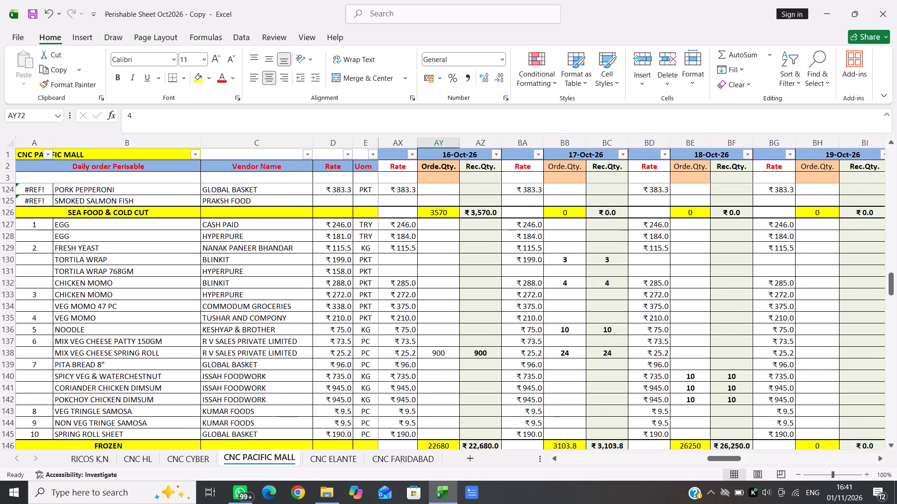
click(435, 240)
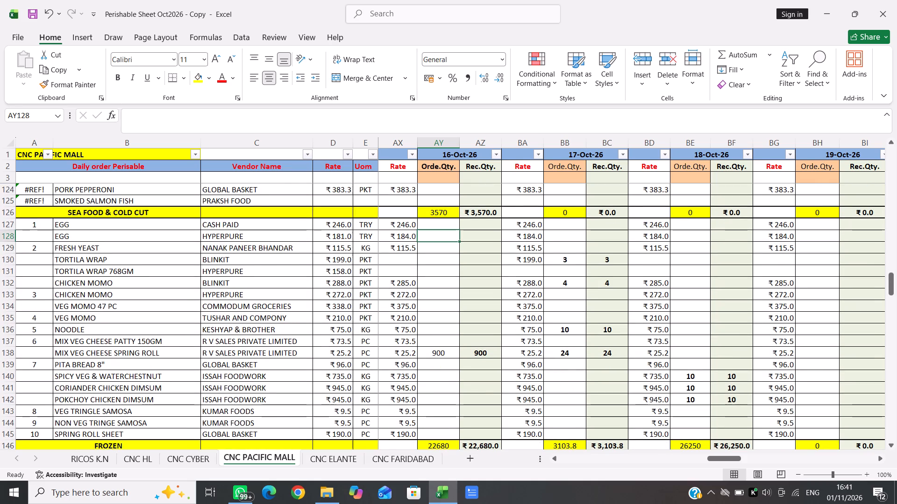
scroll(435, 240, right, 5)
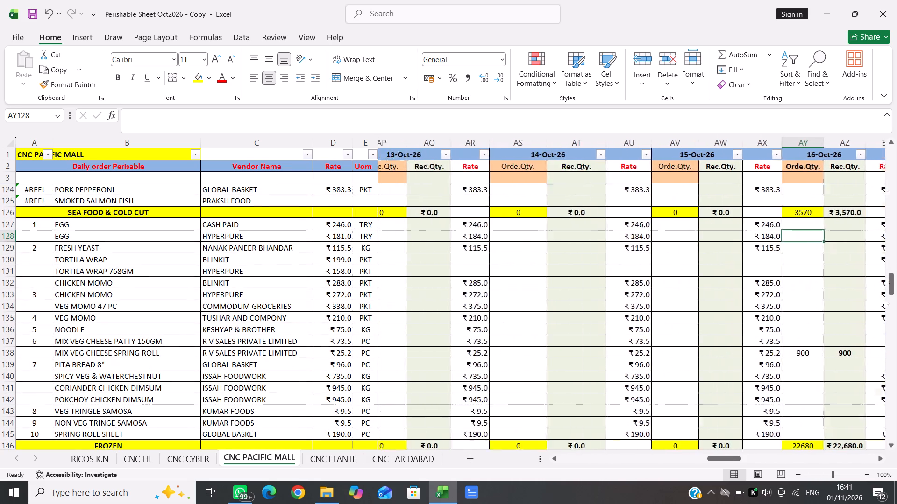
scroll(435, 240, right, 3)
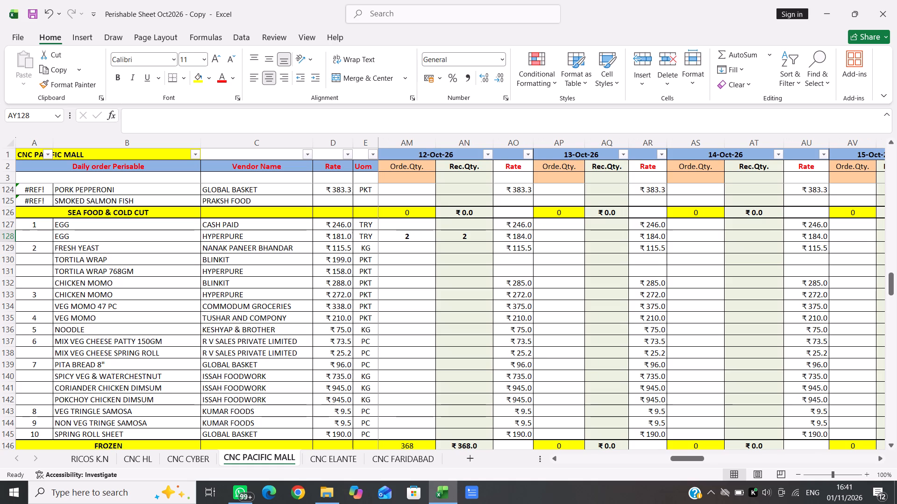
scroll(435, 240, right, 1)
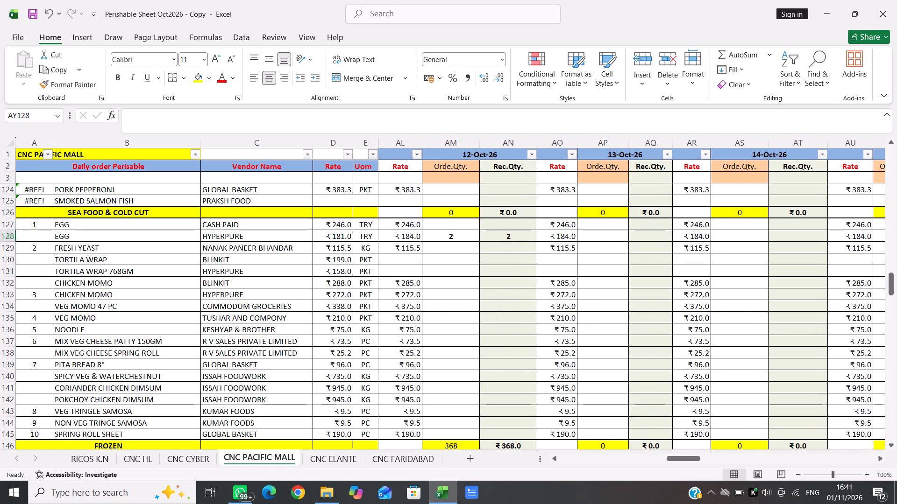
scroll(435, 240, down, 2)
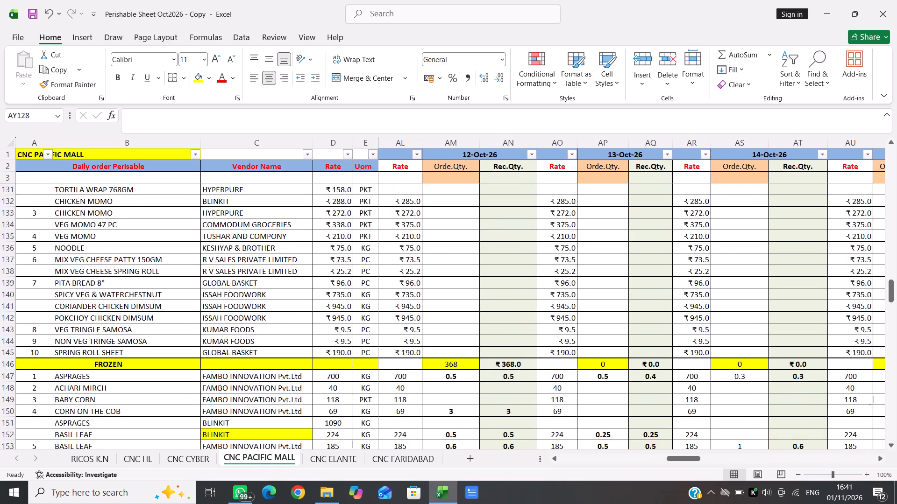
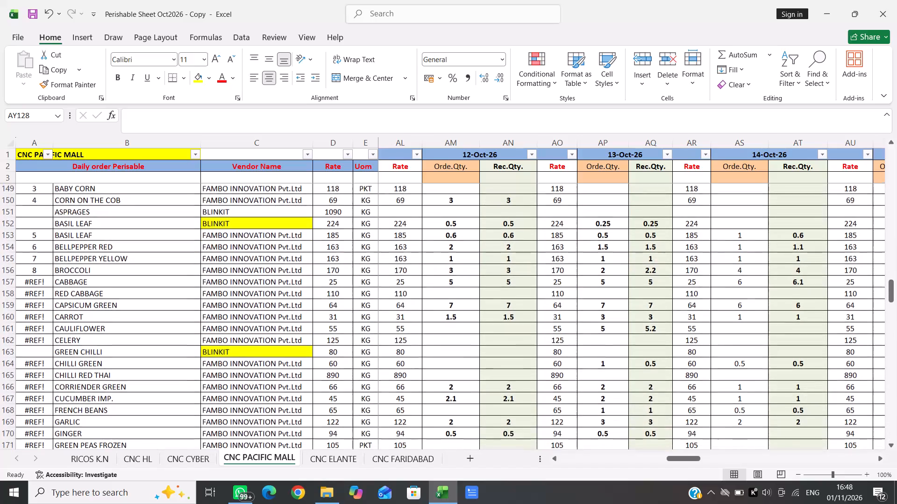
Review the vegetable, fruit and bakery rows down to the sheet's end, and the frozen section's rates and quantities from 01-Oct-26 to 11-Oct-26.
scroll(435, 240, down, 7)
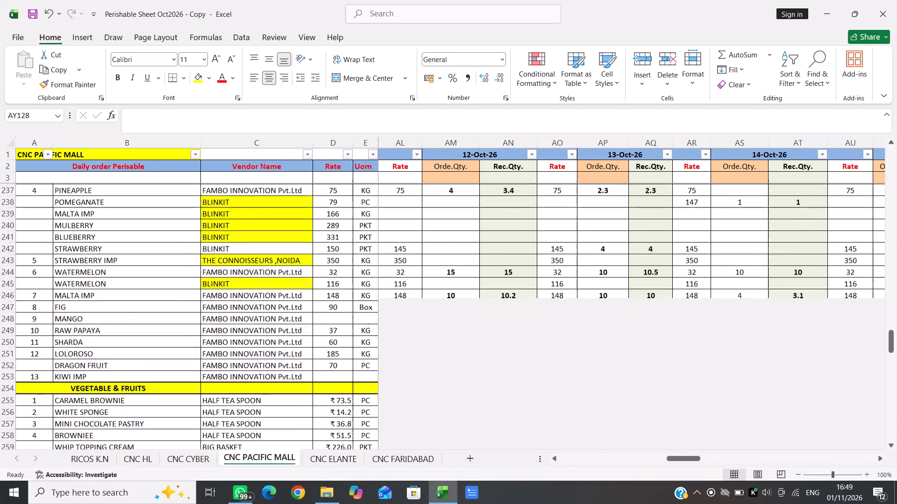
scroll(435, 240, down, 4)
scroll(435, 240, right, 5)
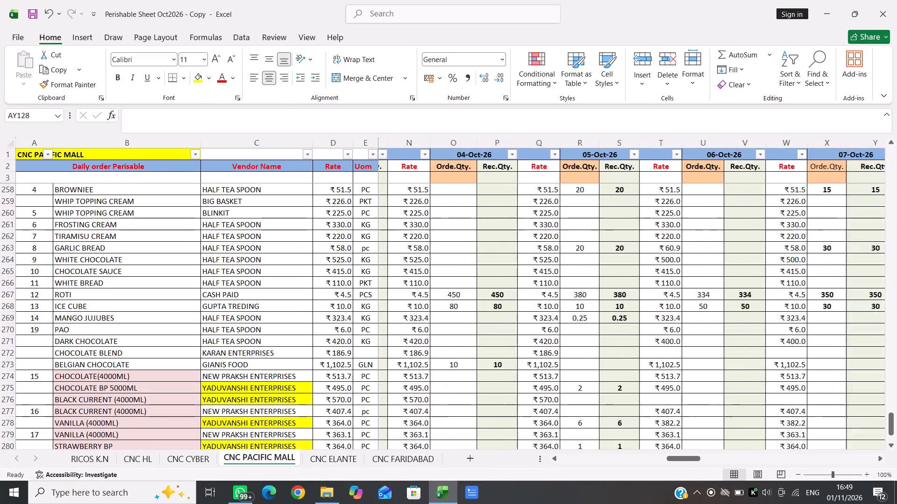
scroll(435, 240, right, 3)
scroll(435, 240, down, 6)
scroll(435, 240, up, 2)
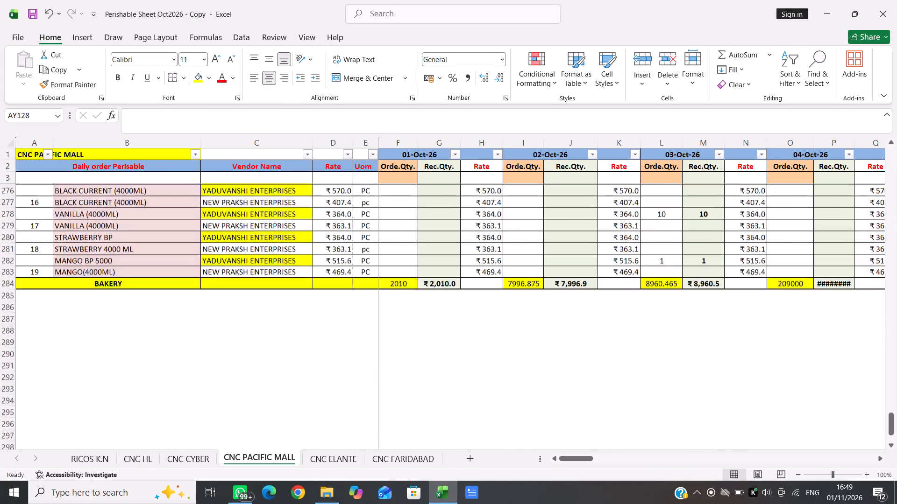
scroll(435, 240, up, 8)
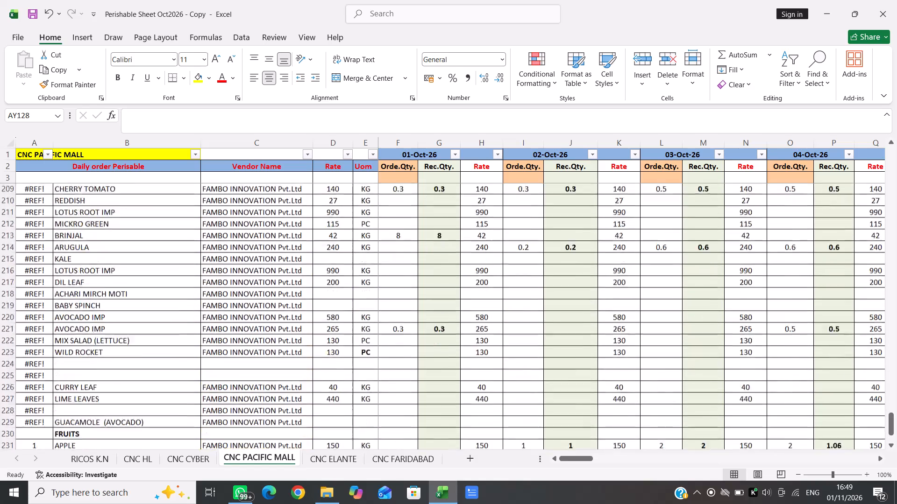
scroll(435, 240, up, 7)
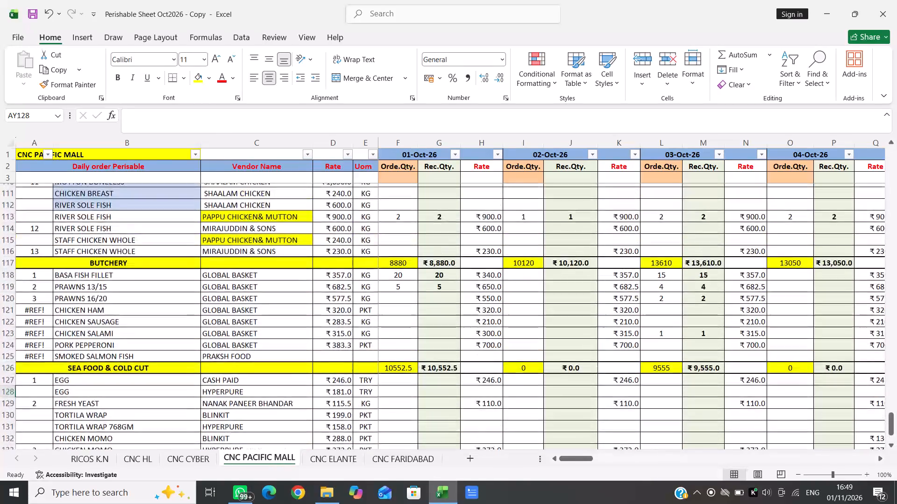
scroll(435, 240, up, 1)
scroll(435, 240, down, 3)
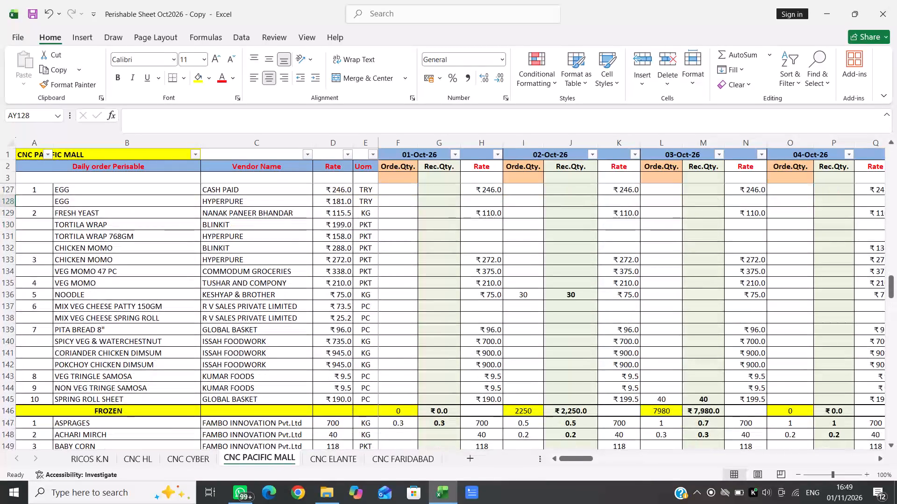
scroll(559, 266, left, 5)
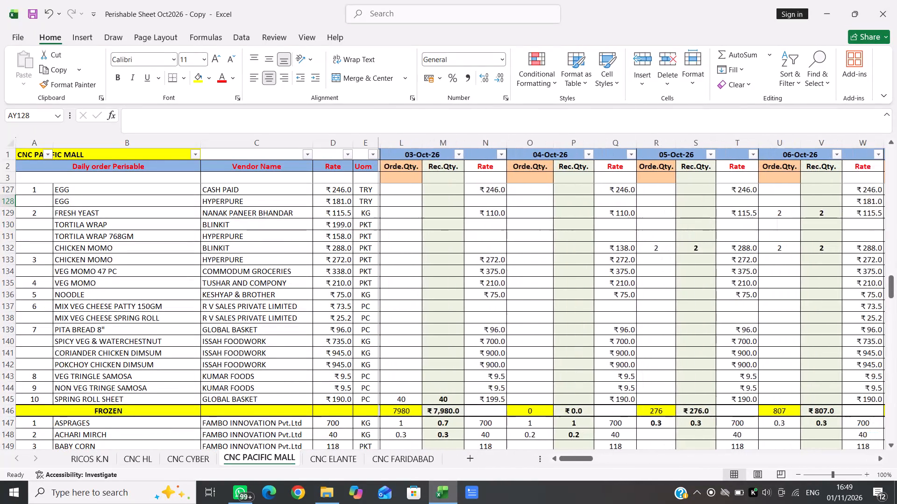
scroll(559, 266, left, 4)
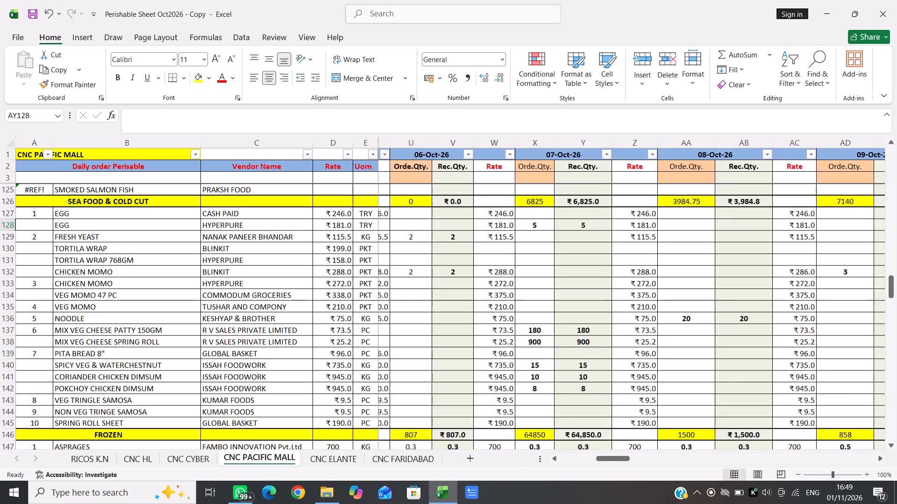
scroll(559, 266, left, 5)
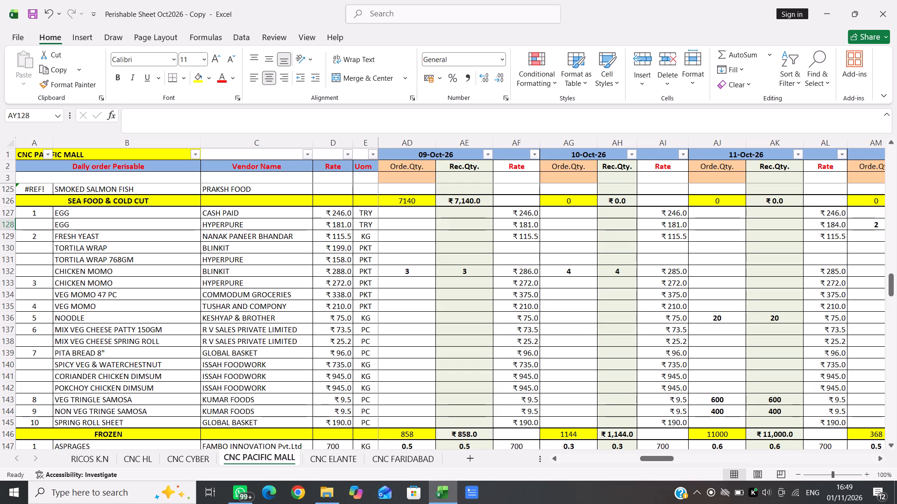
Save the Perishable Sheet Oct2026 - Copy workbook.
key(ctrl+s)
key(ctrl+s)
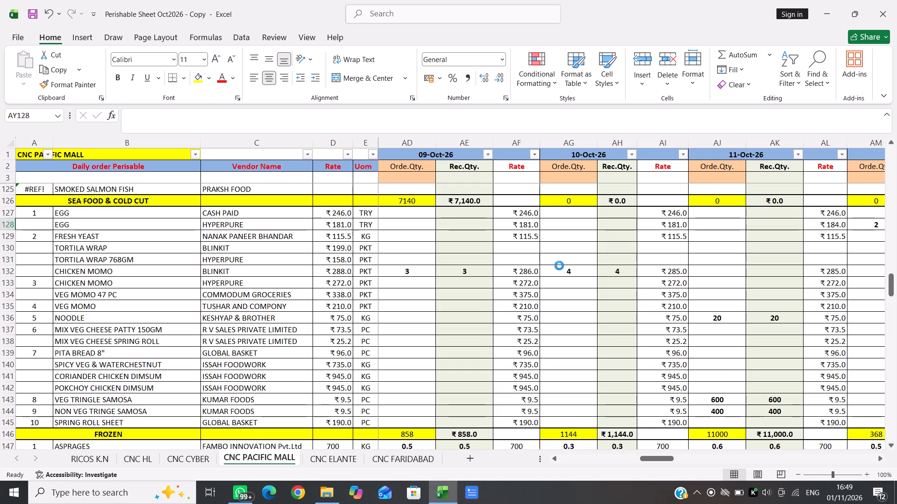